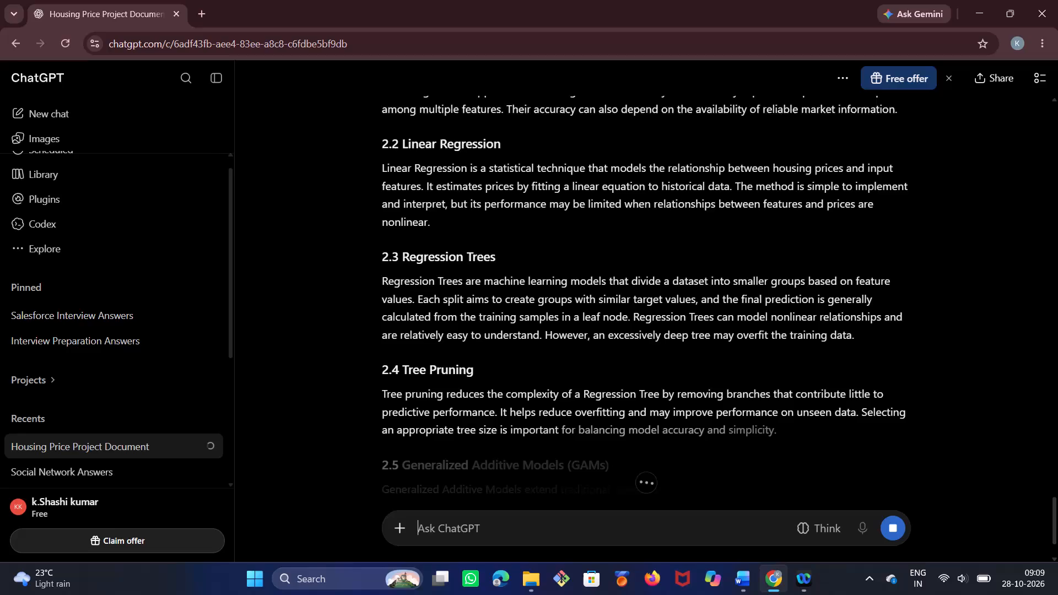
Review the generated literature survey and introduction, going back to the start of Chapter 1.
scroll(521, 429, up, 2)
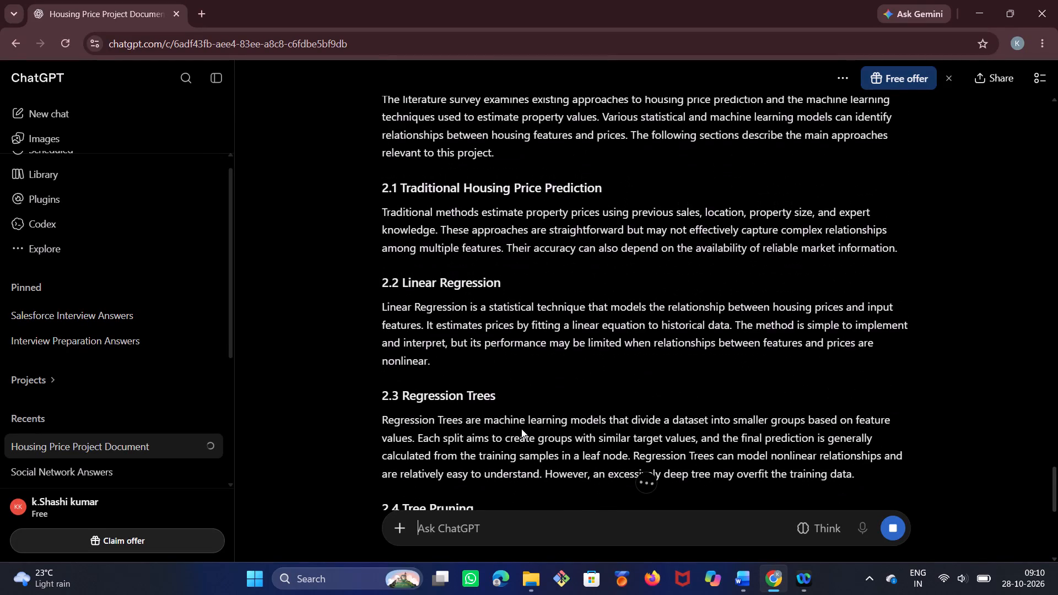
scroll(521, 429, up, 2)
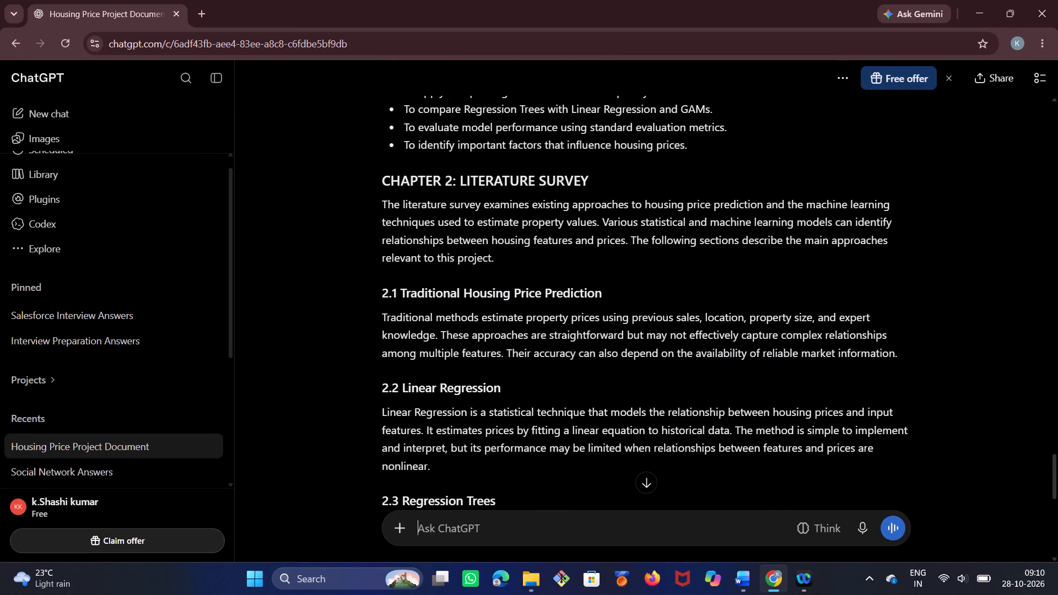
scroll(521, 429, up, 7)
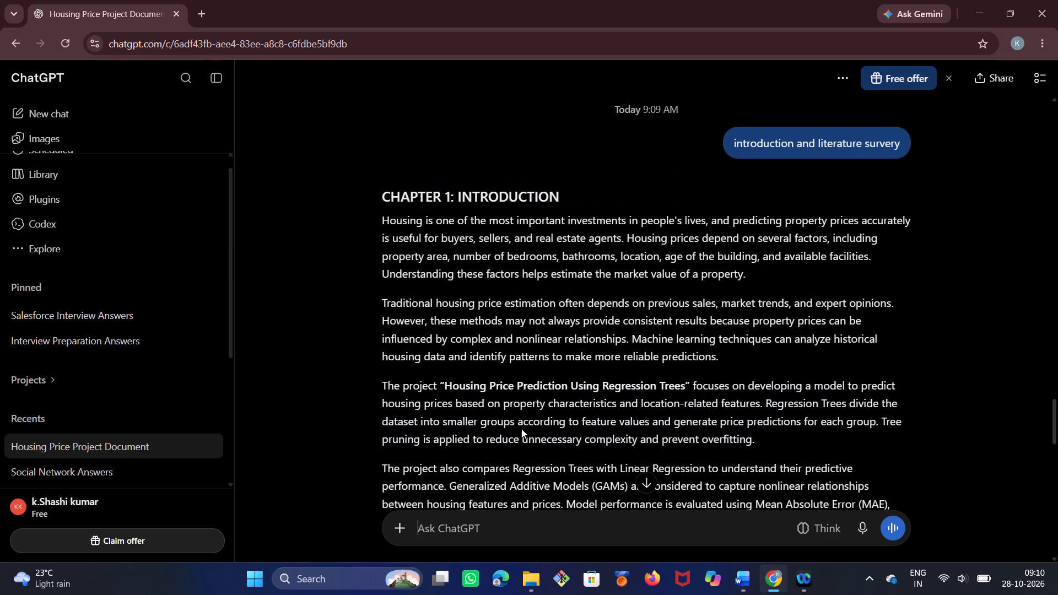
scroll(521, 429, down, 1)
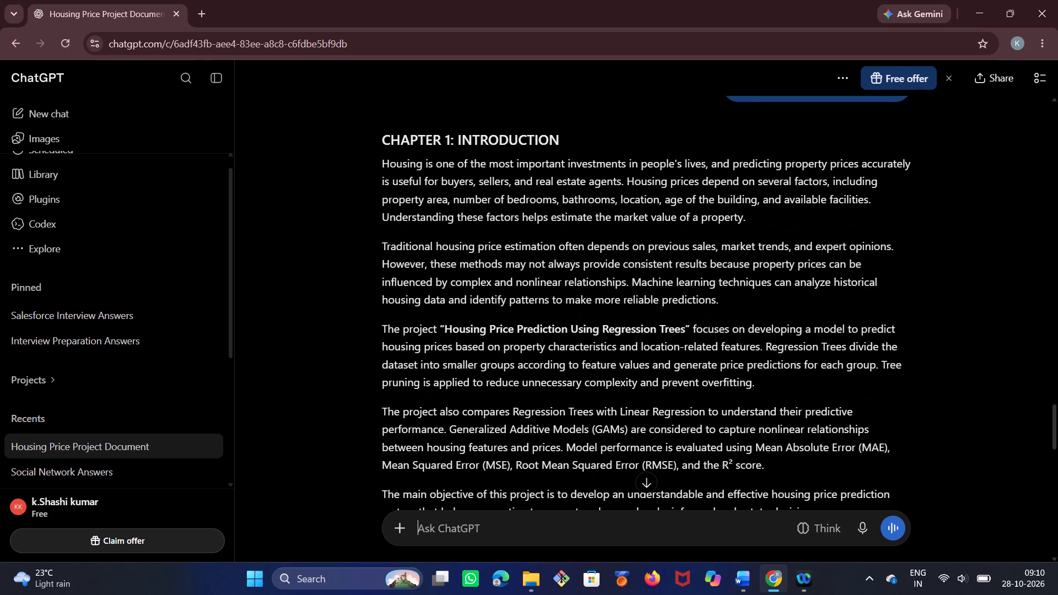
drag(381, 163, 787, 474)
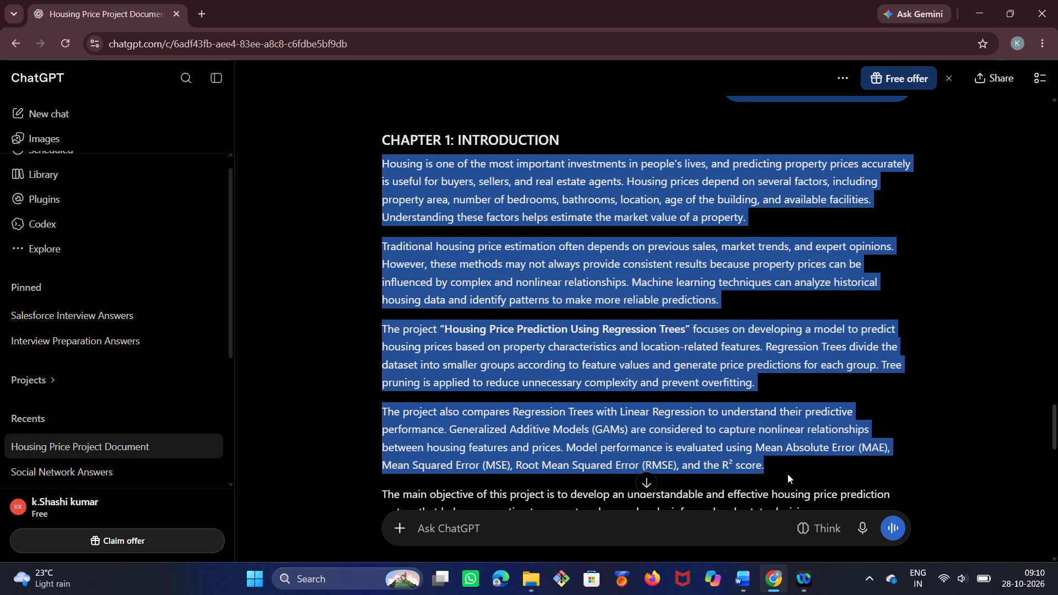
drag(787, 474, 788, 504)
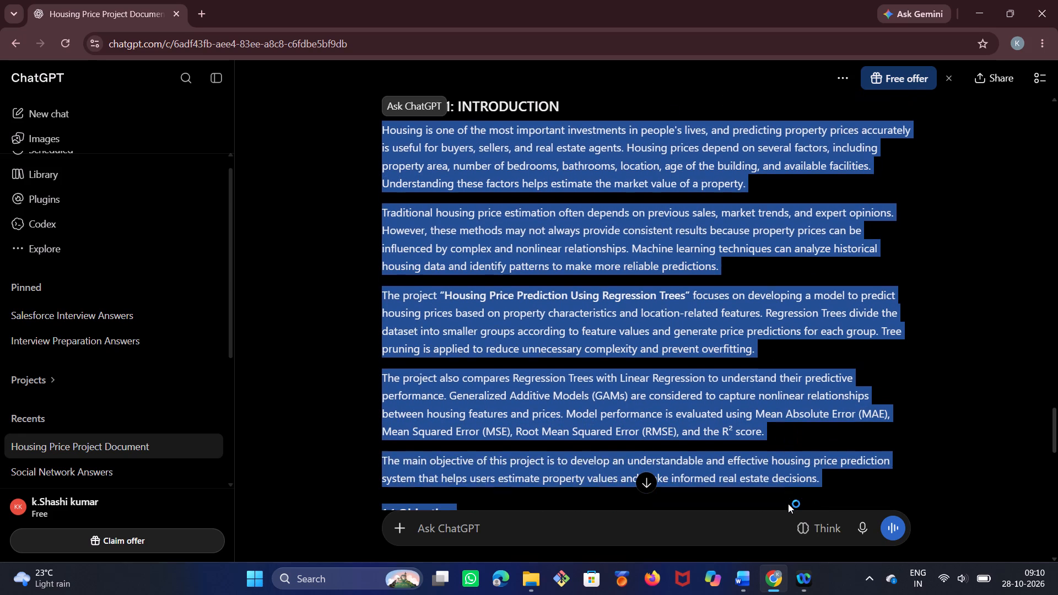
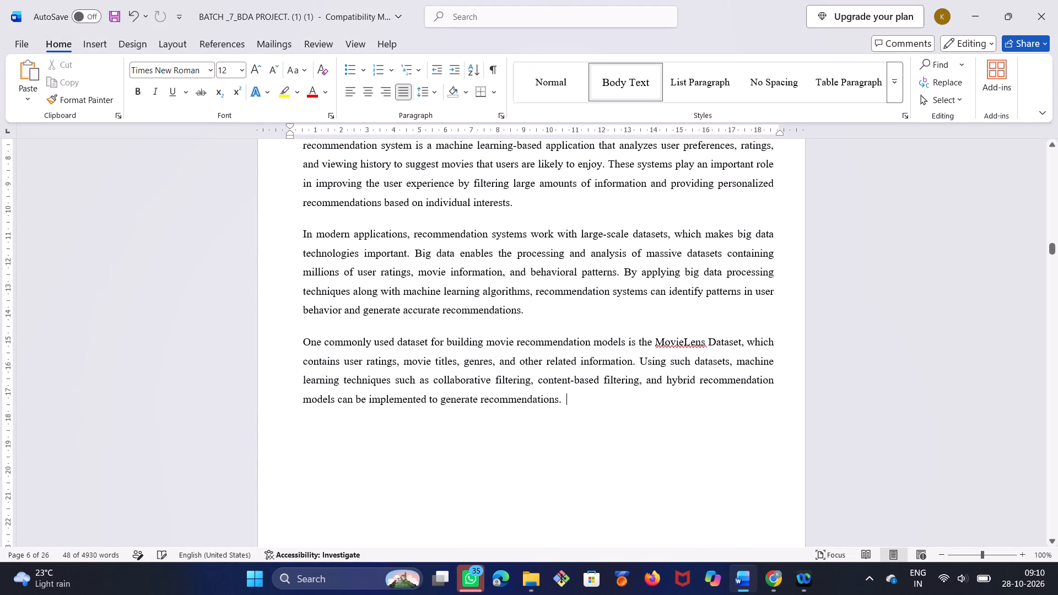
Replace the three movie recommendation paragraphs under the Chapter 1 INTRODUCTION heading with the copied housing price introduction.
drag(299, 341, 566, 434)
key(BackSpace)
scroll(498, 317, up, 1)
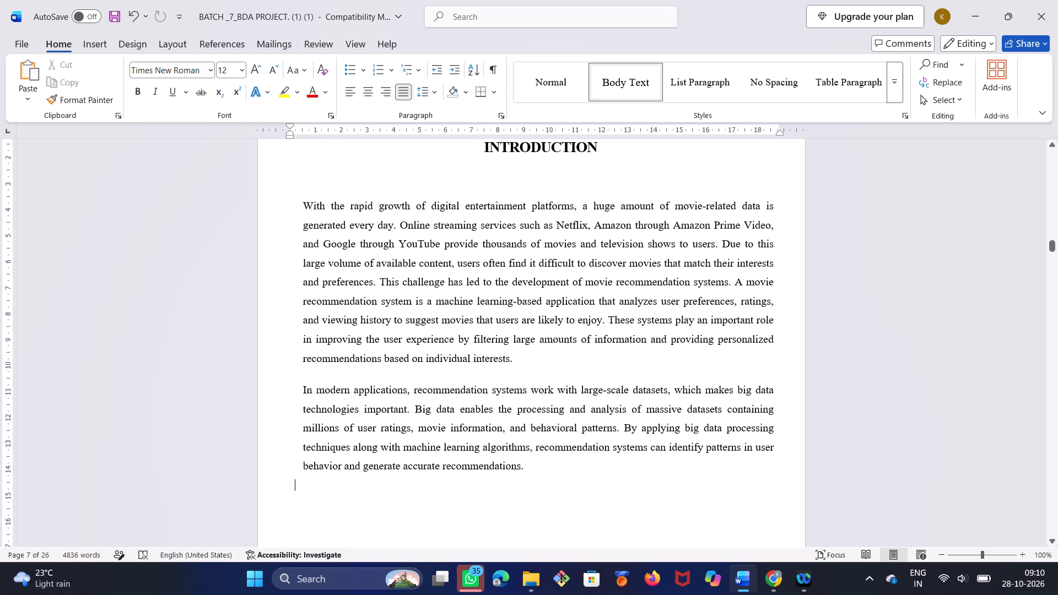
drag(300, 398, 530, 483)
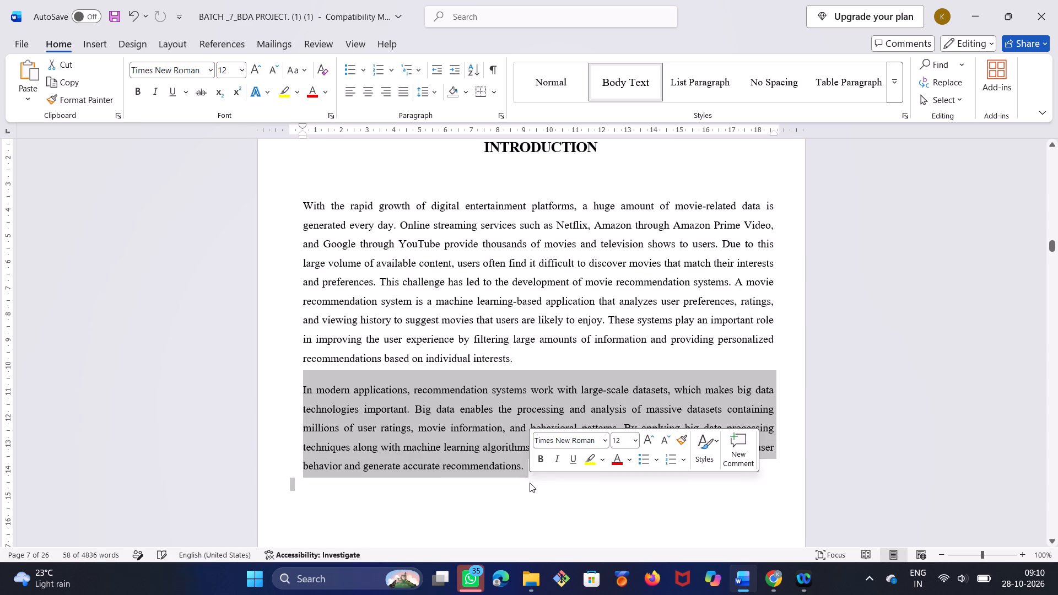
key(BackSpace)
drag(303, 205, 517, 372)
key(BackSpace)
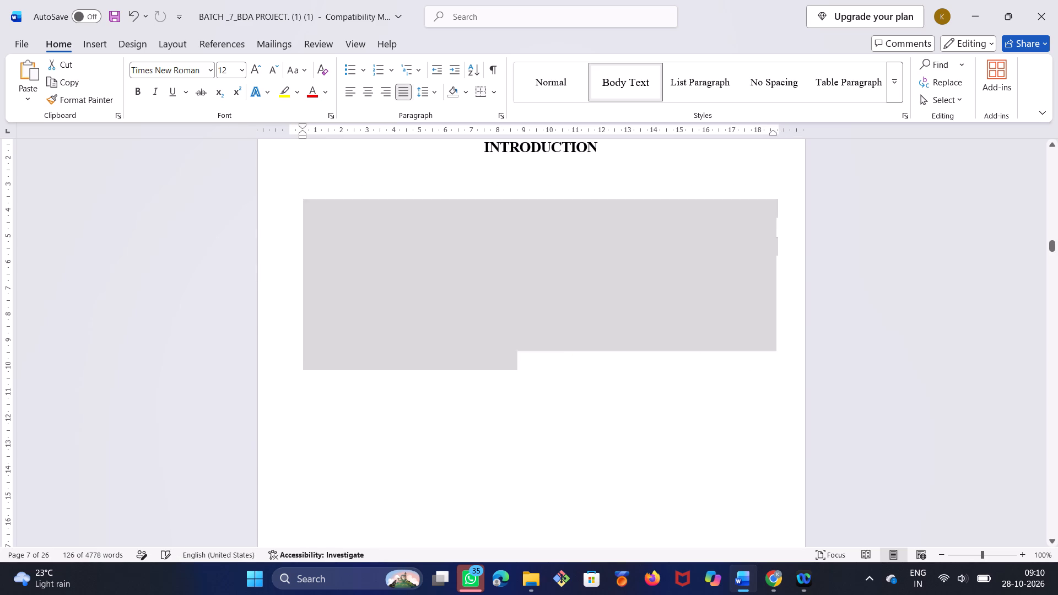
key(ctrl+v)
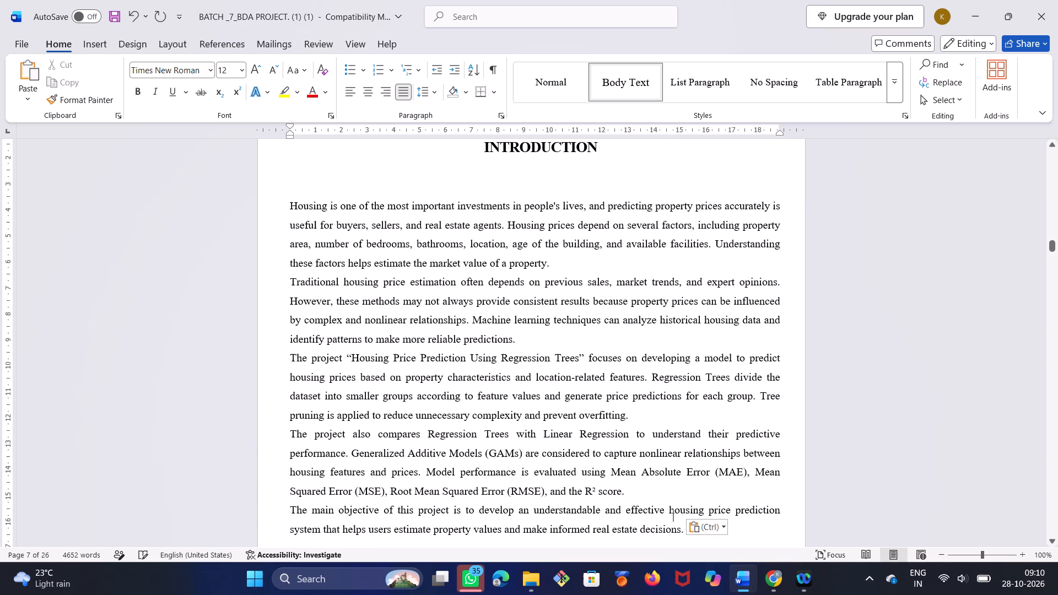
Review the pasted introduction and compare its layout with the acknowledgement, abstract and contents pages before it.
scroll(505, 350, down, 3)
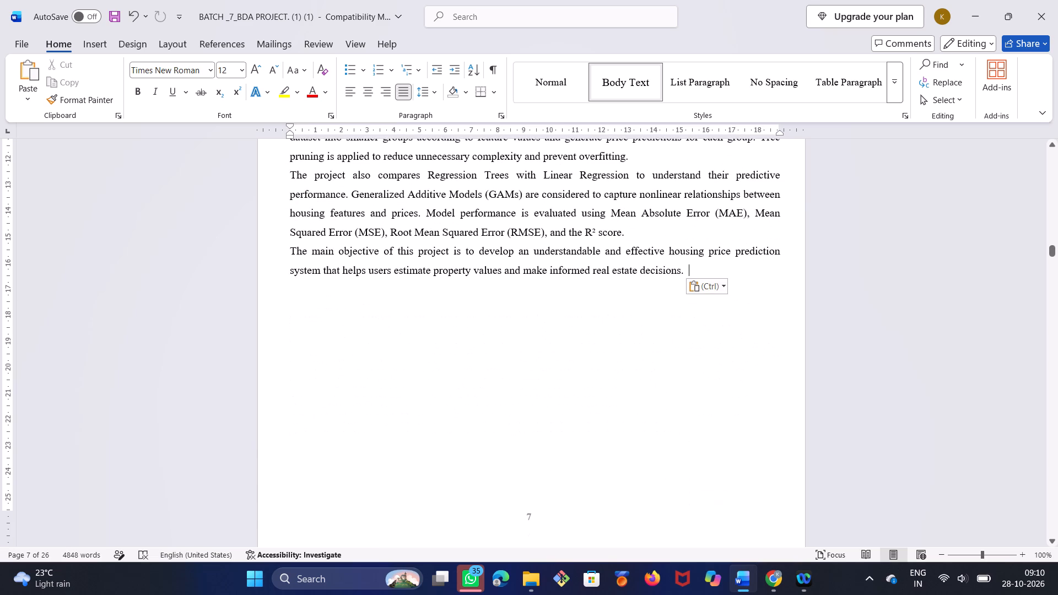
scroll(505, 350, up, 5)
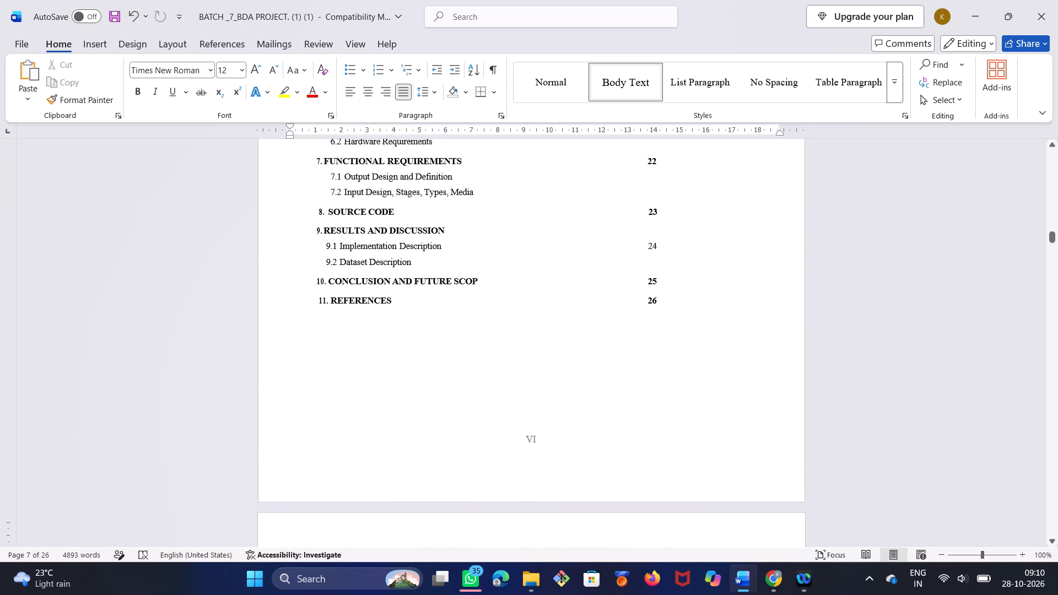
scroll(505, 350, up, 6)
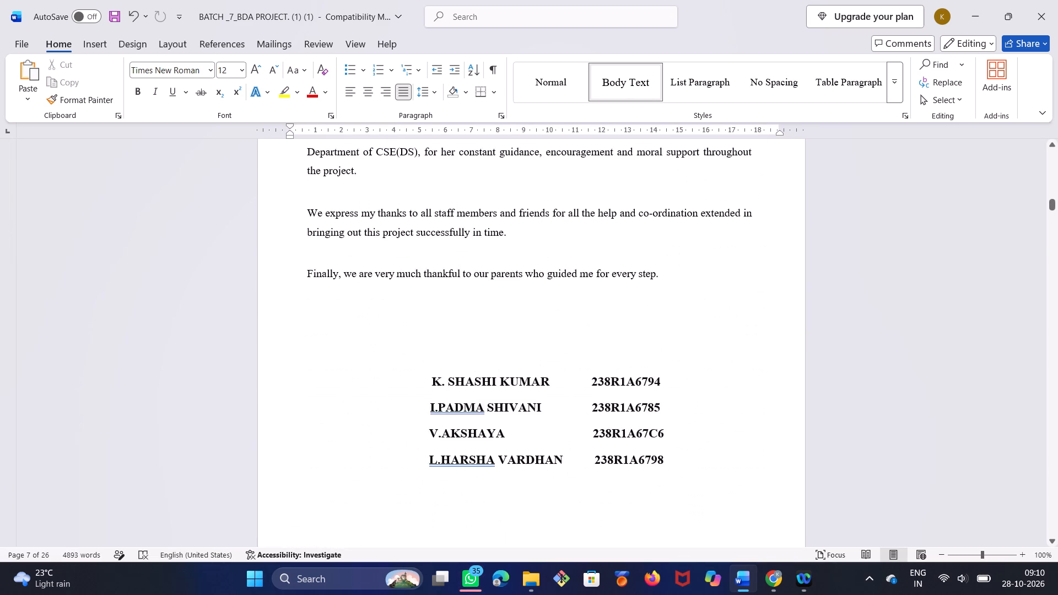
scroll(505, 350, down, 7)
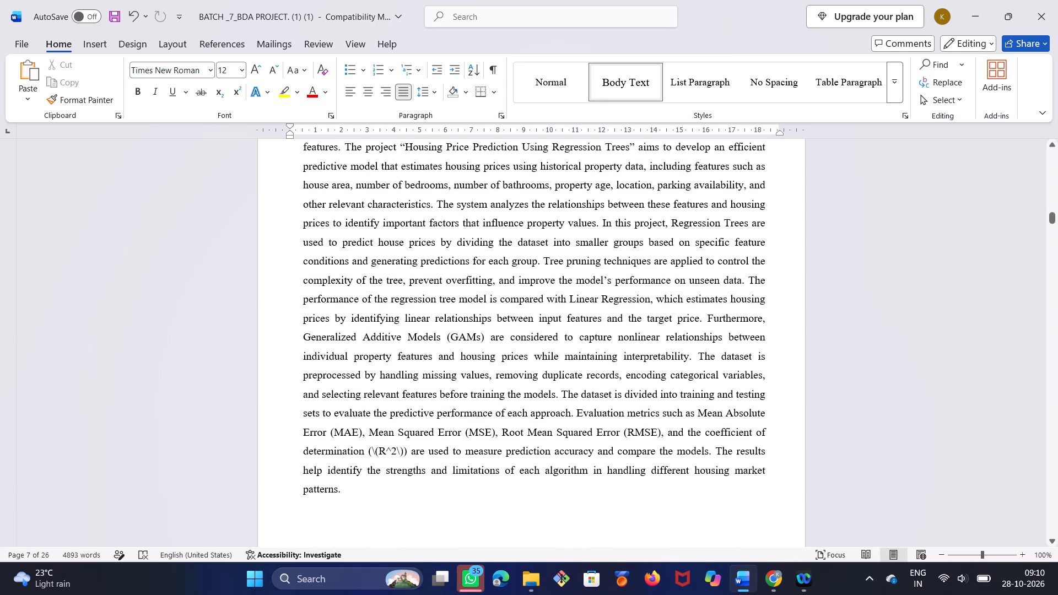
scroll(505, 350, down, 3)
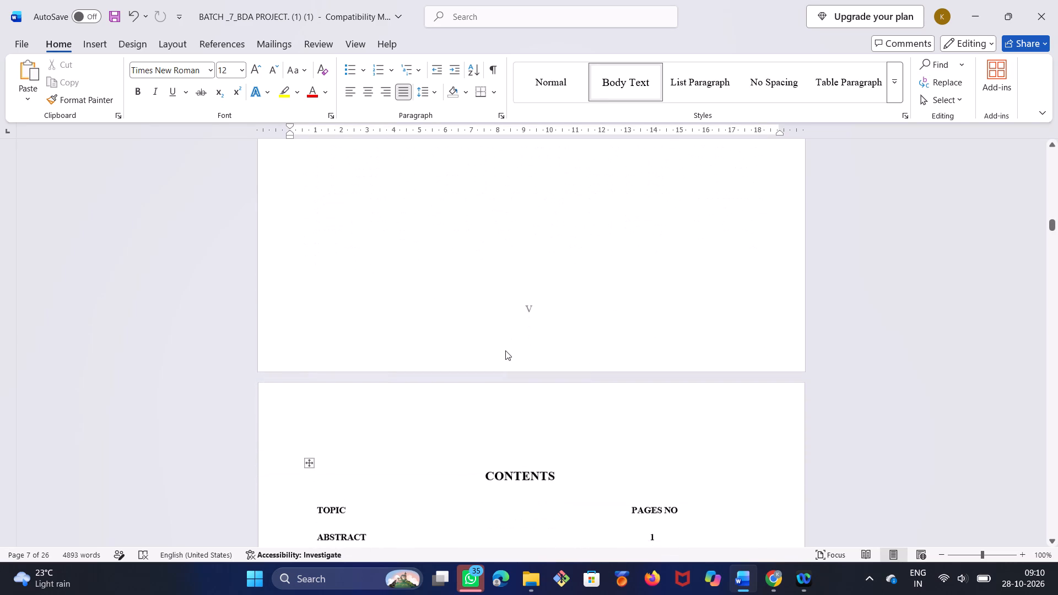
scroll(505, 350, down, 3)
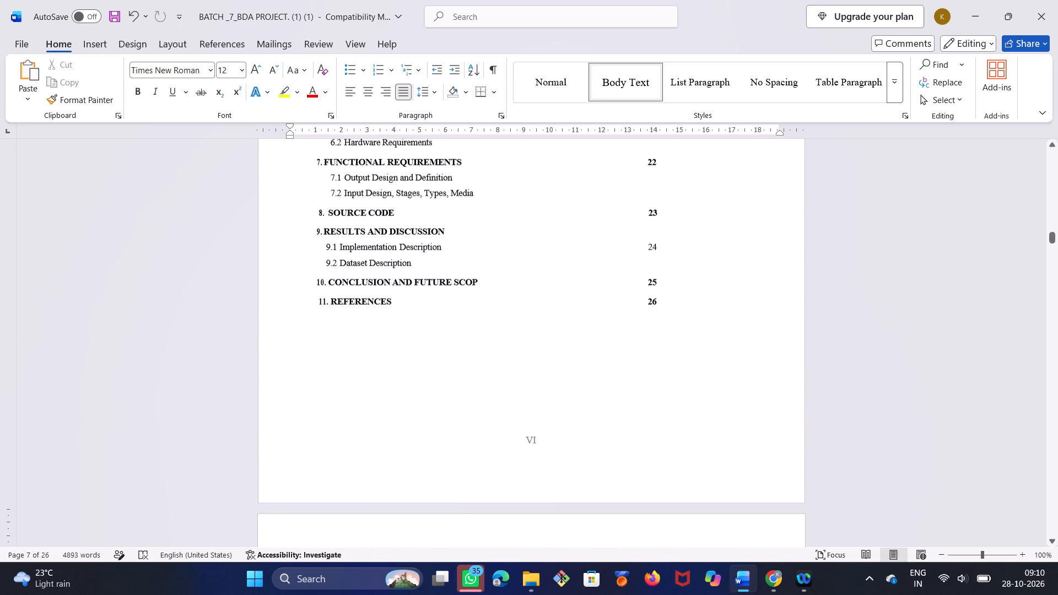
scroll(505, 350, down, 2)
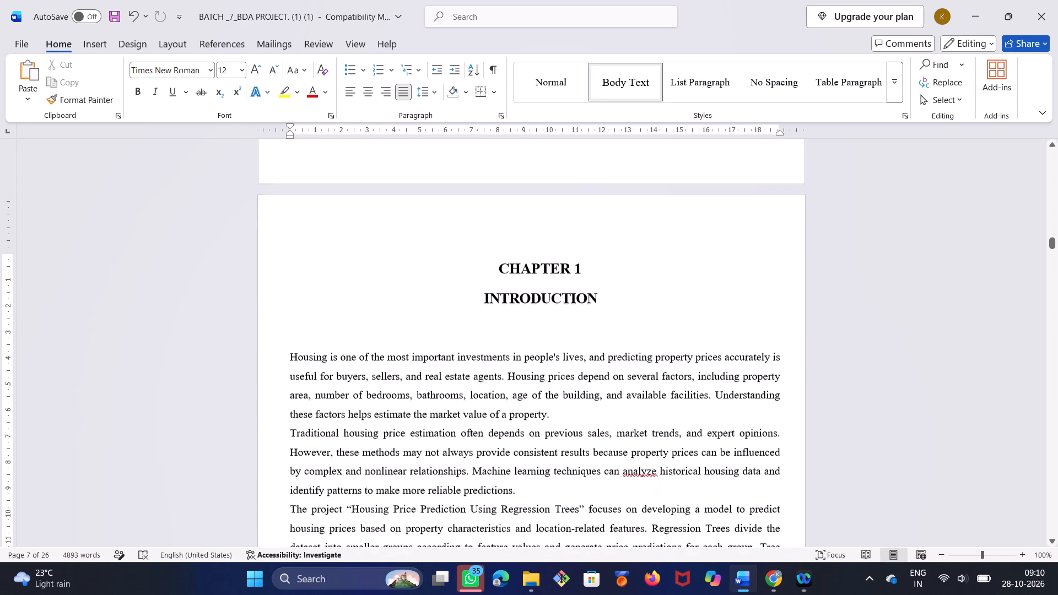
scroll(782, 222, down, 1)
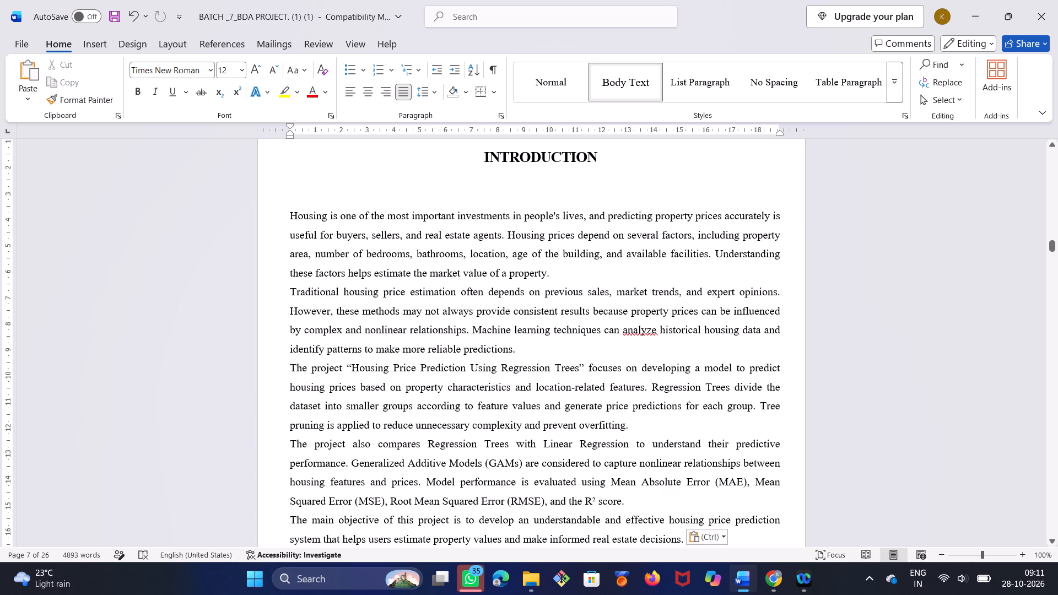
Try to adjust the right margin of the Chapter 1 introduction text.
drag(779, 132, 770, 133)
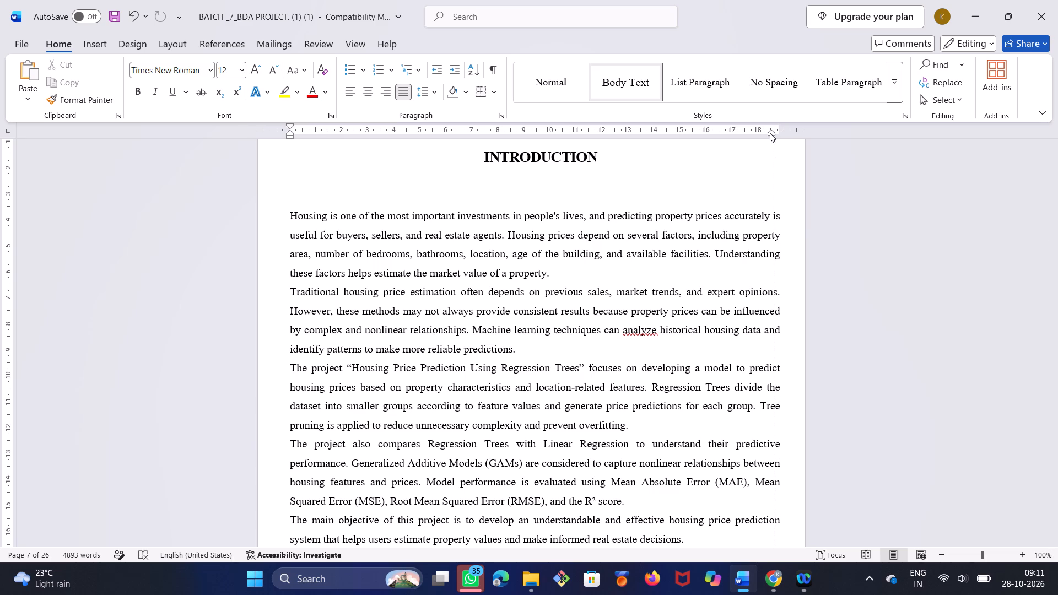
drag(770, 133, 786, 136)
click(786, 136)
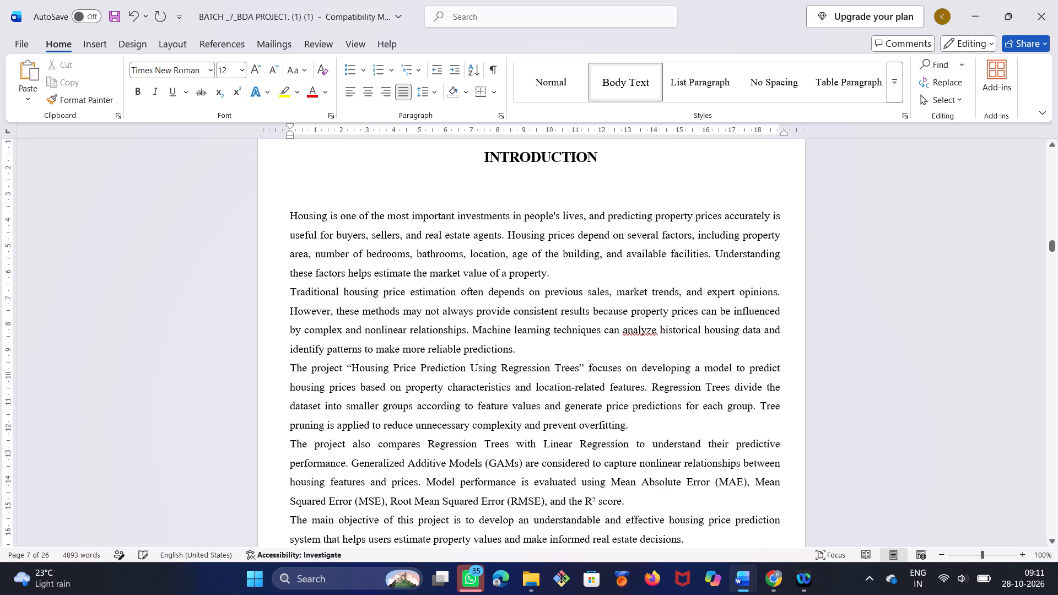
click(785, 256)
Apply 1.5 line spacing to all the Chapter 1 introduction paragraphs.
scroll(784, 252, down, 1)
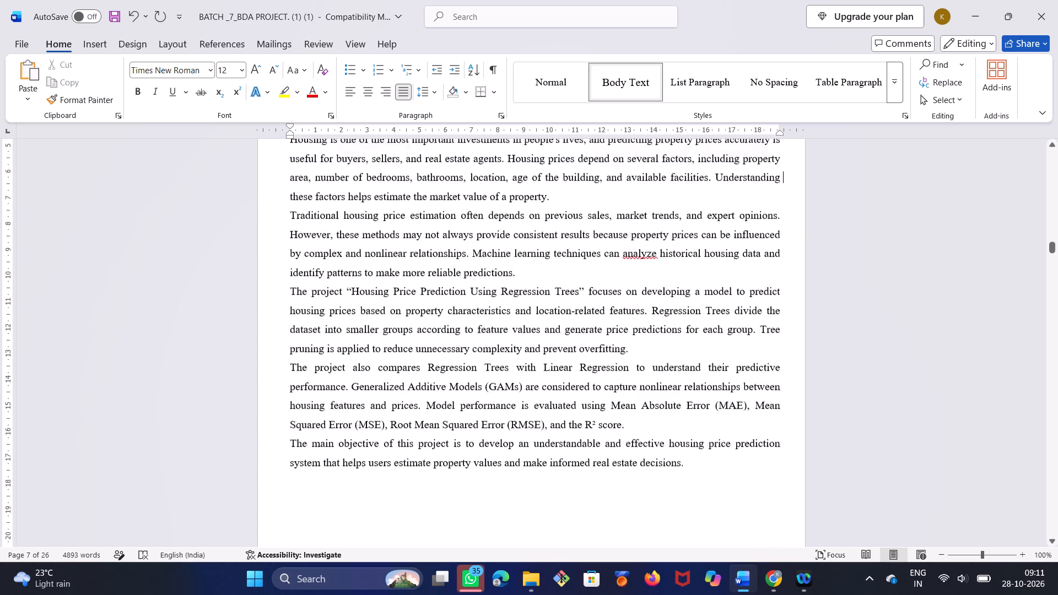
scroll(784, 252, down, 1)
scroll(378, 213, up, 1)
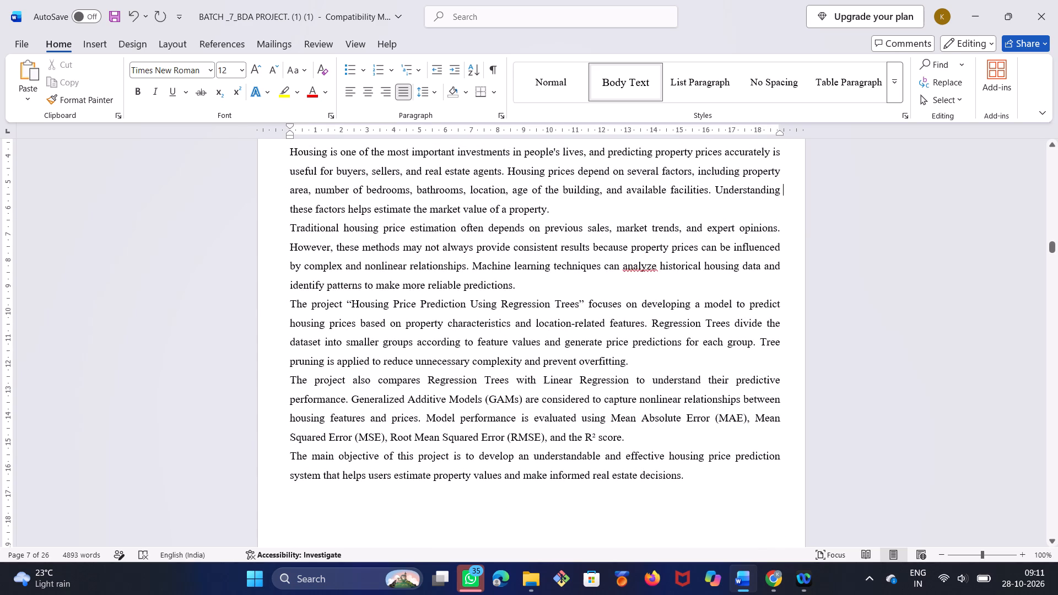
drag(283, 169, 582, 366)
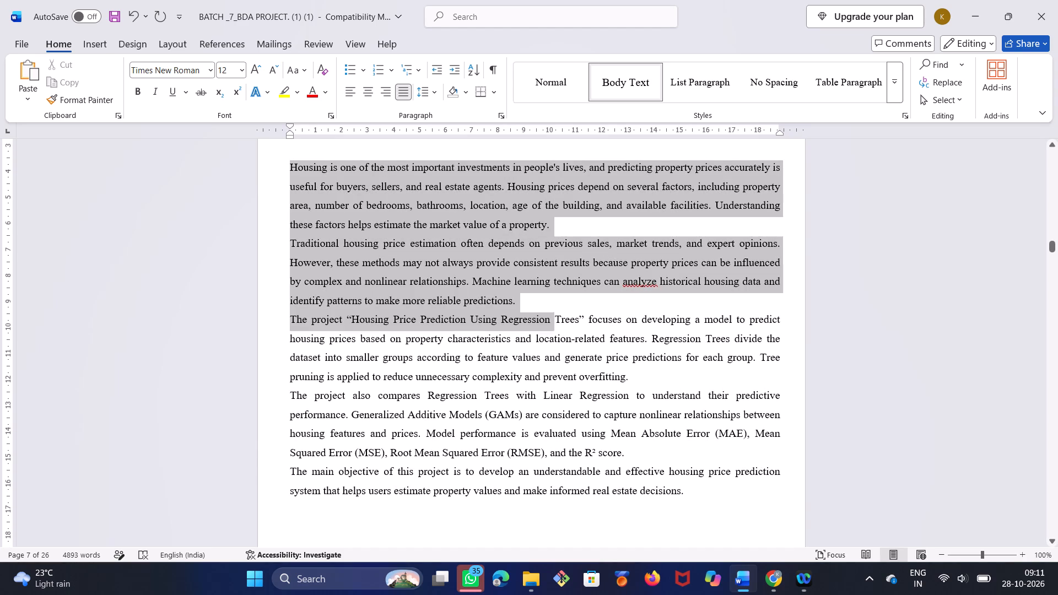
drag(582, 366, 722, 500)
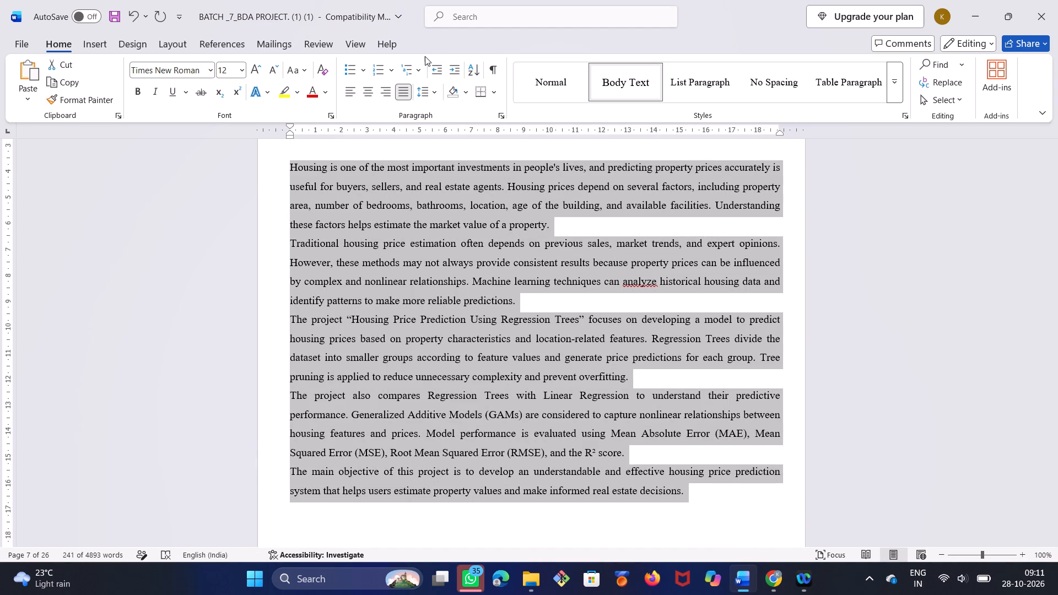
click(431, 90)
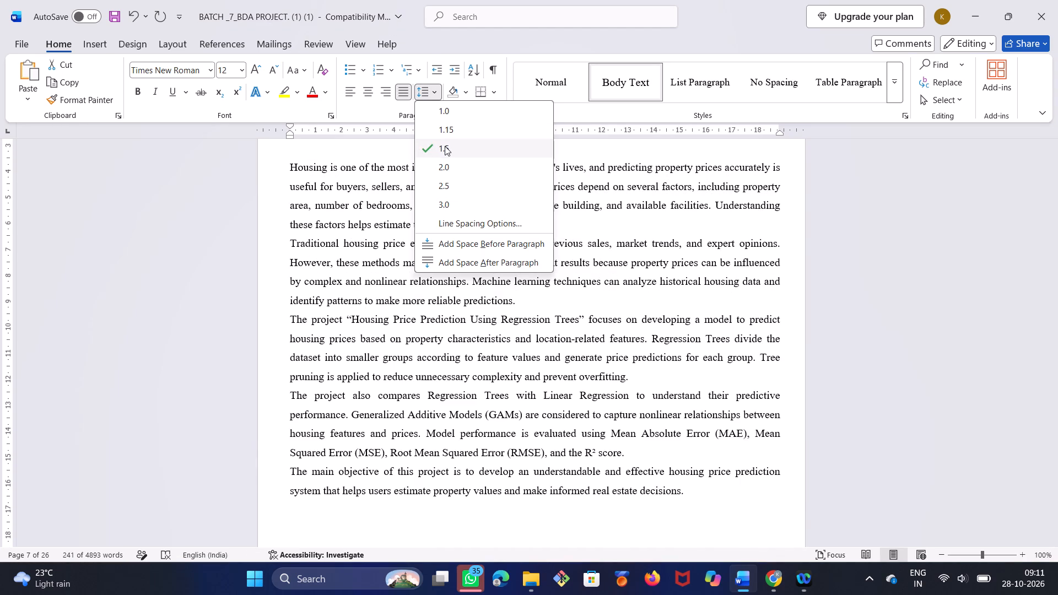
click(445, 146)
click(732, 532)
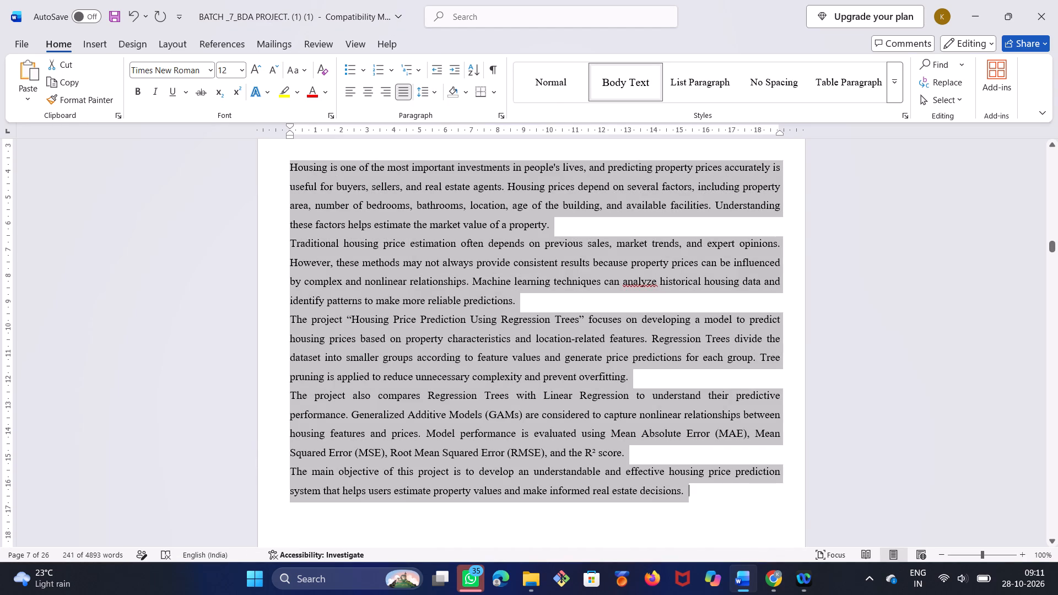
Insert a blank line after each of the first three introduction paragraphs to separate them.
click(558, 229)
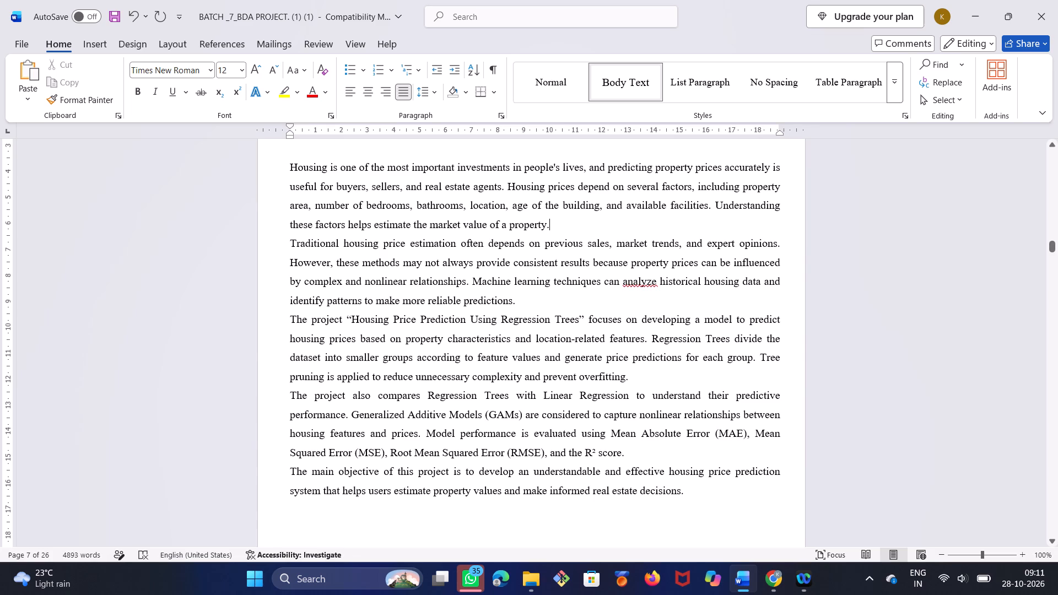
key(Return)
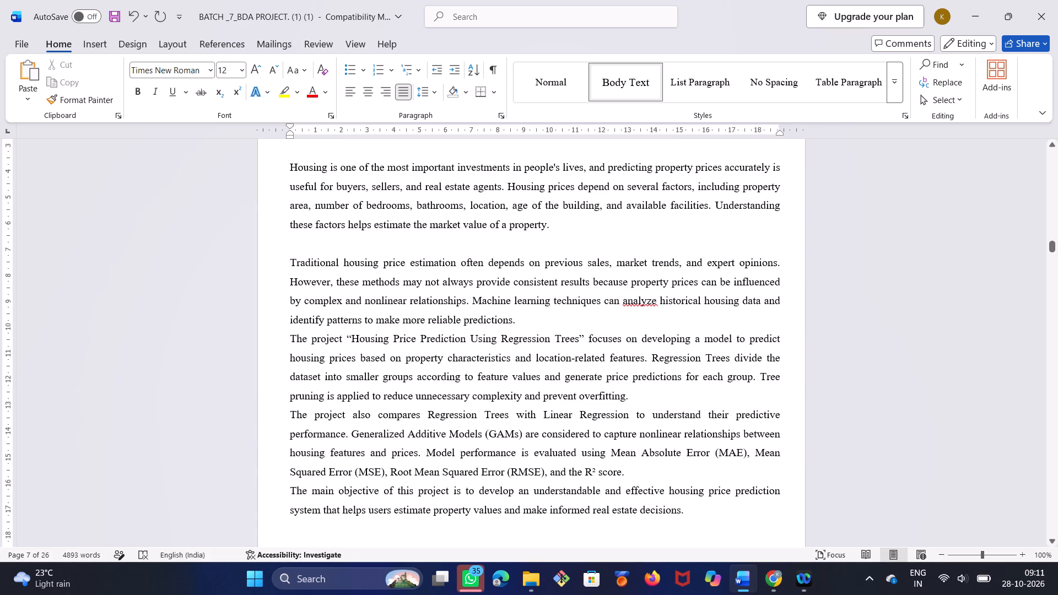
click(520, 313)
key(Return)
scroll(519, 323, down, 1)
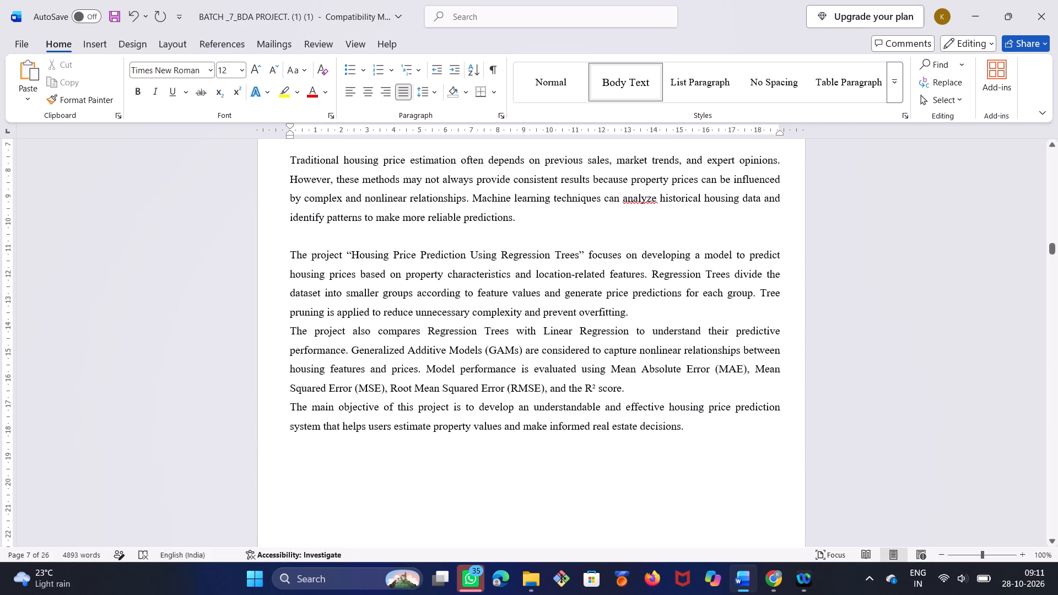
click(634, 310)
key(Return)
scroll(634, 310, up, 1)
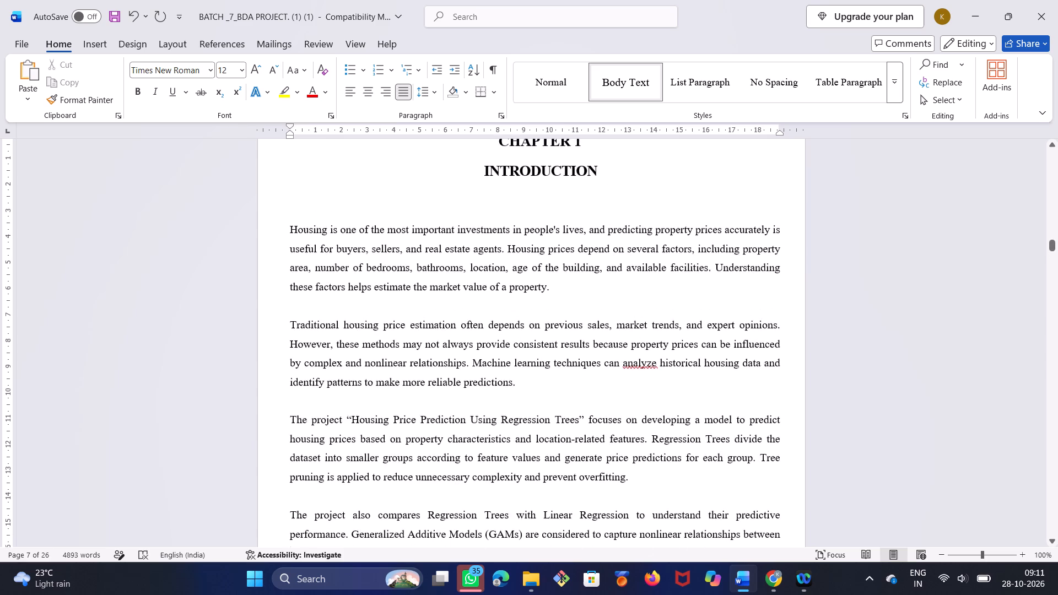
scroll(634, 310, down, 1)
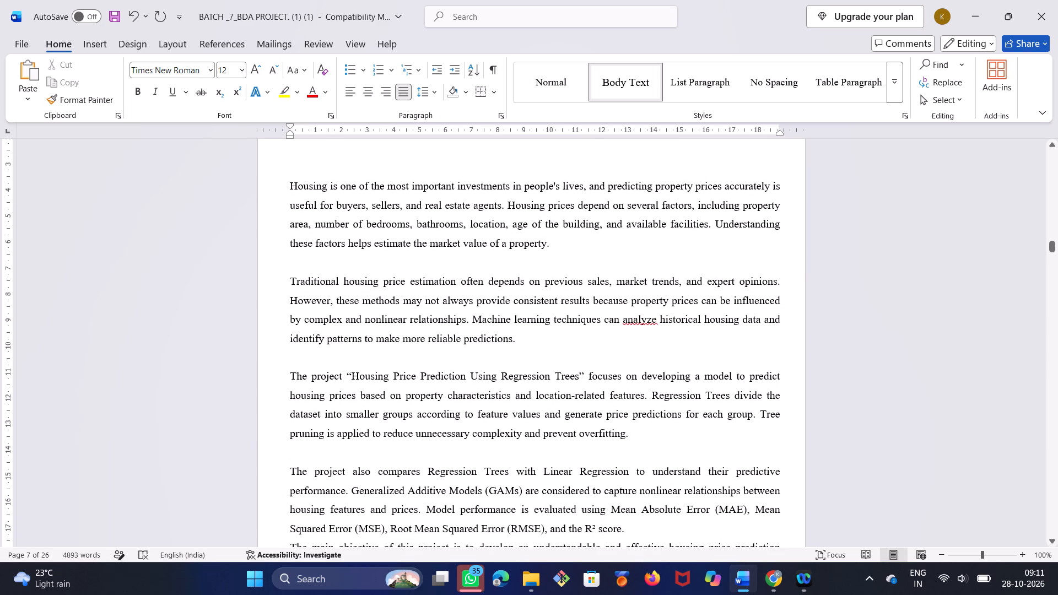
Move the right margin inward so the introduction's text width is about 18 cm.
click(402, 100)
click(781, 187)
drag(778, 131, 762, 132)
Try to close up the split INTRODUCTION heading by deleting backward from its start, and undo the last deletion.
scroll(693, 238, up, 1)
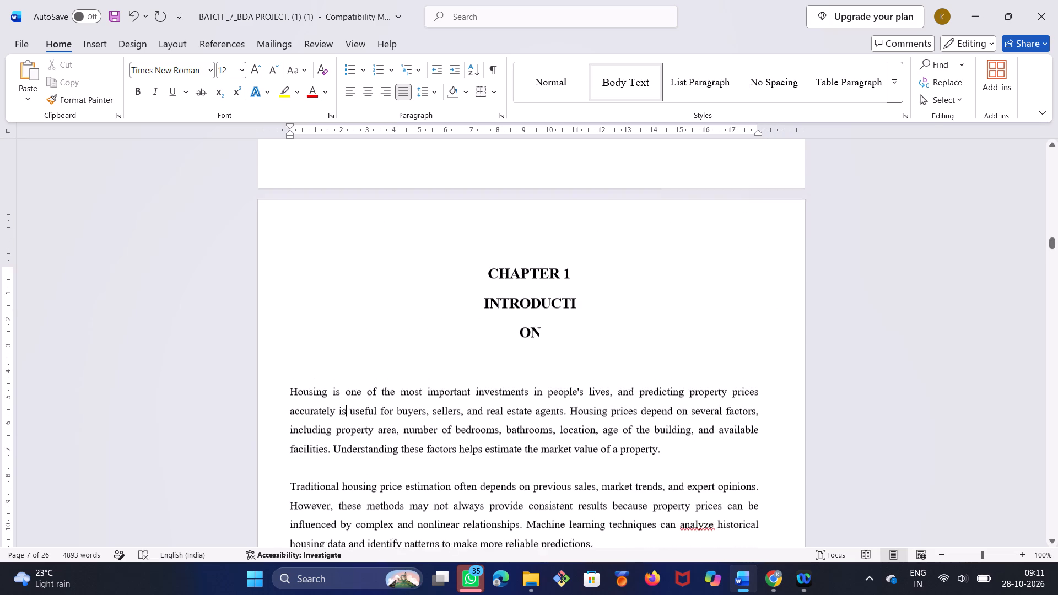
click(484, 306)
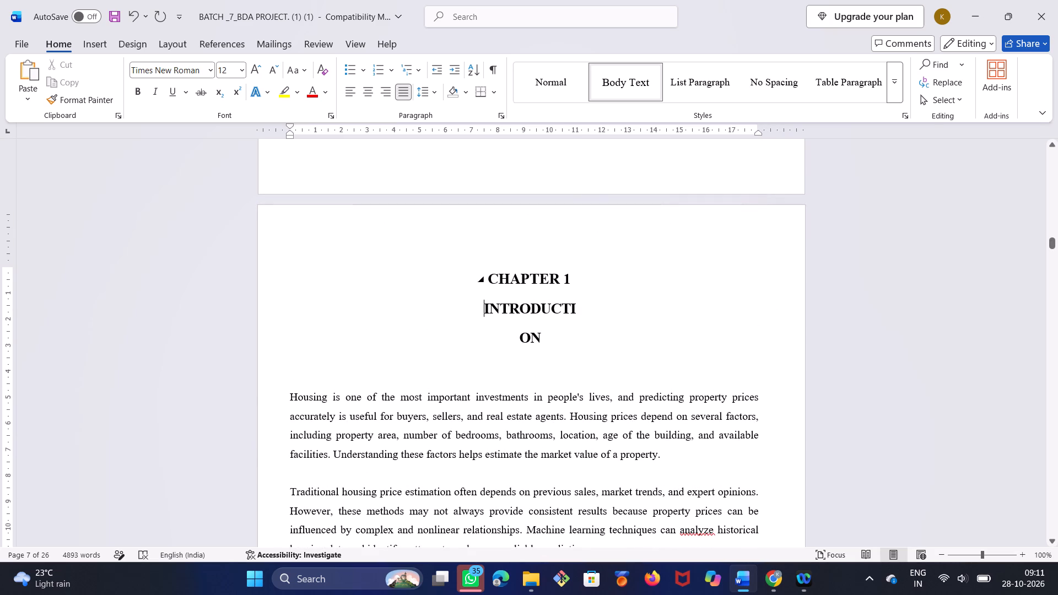
key(BackSpace)
key(BackSpace)
key(BackSpace)
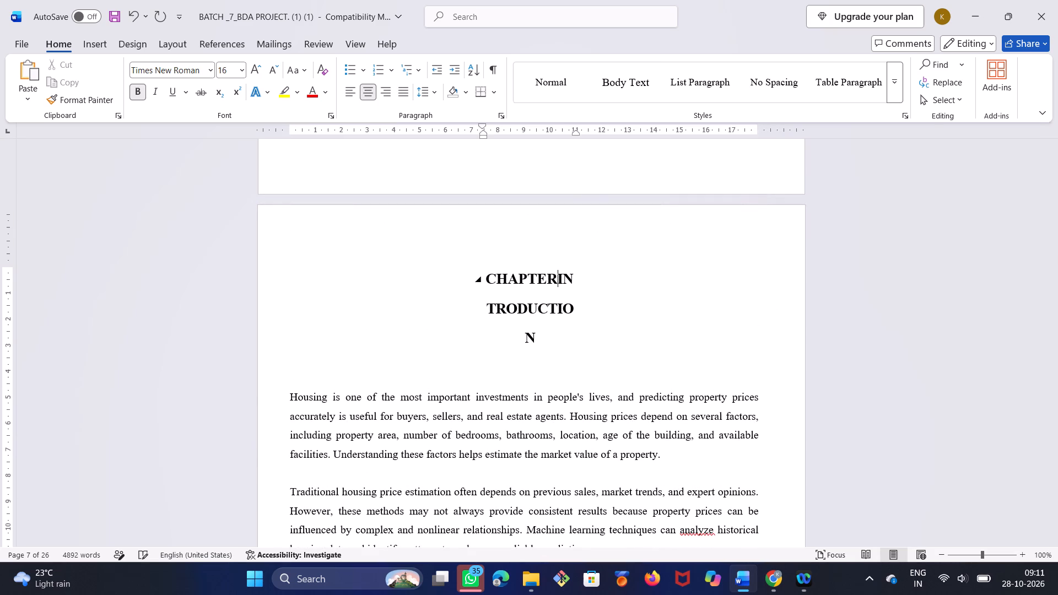
key(ctrl+z)
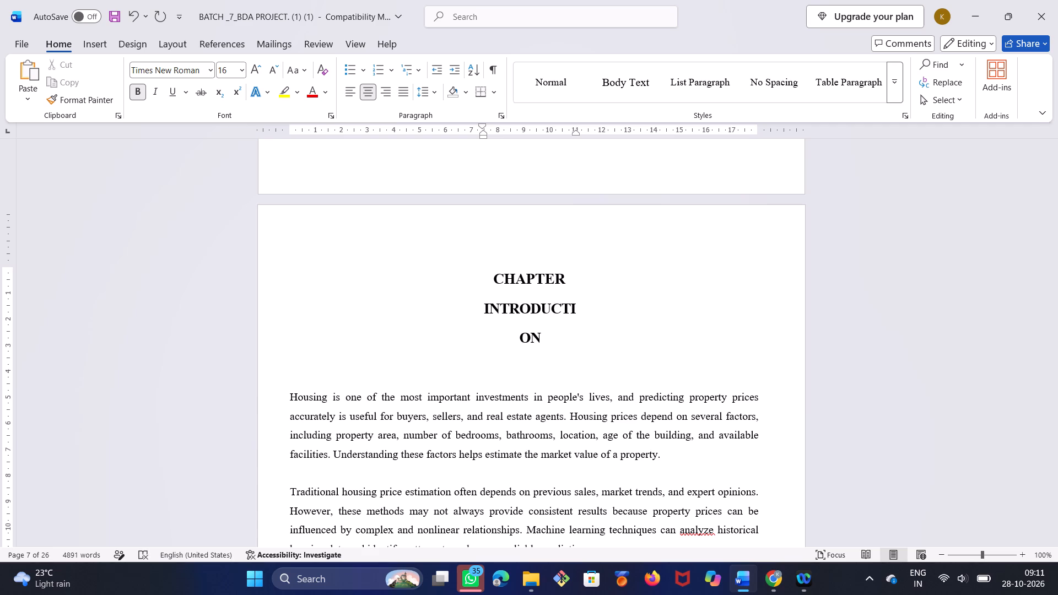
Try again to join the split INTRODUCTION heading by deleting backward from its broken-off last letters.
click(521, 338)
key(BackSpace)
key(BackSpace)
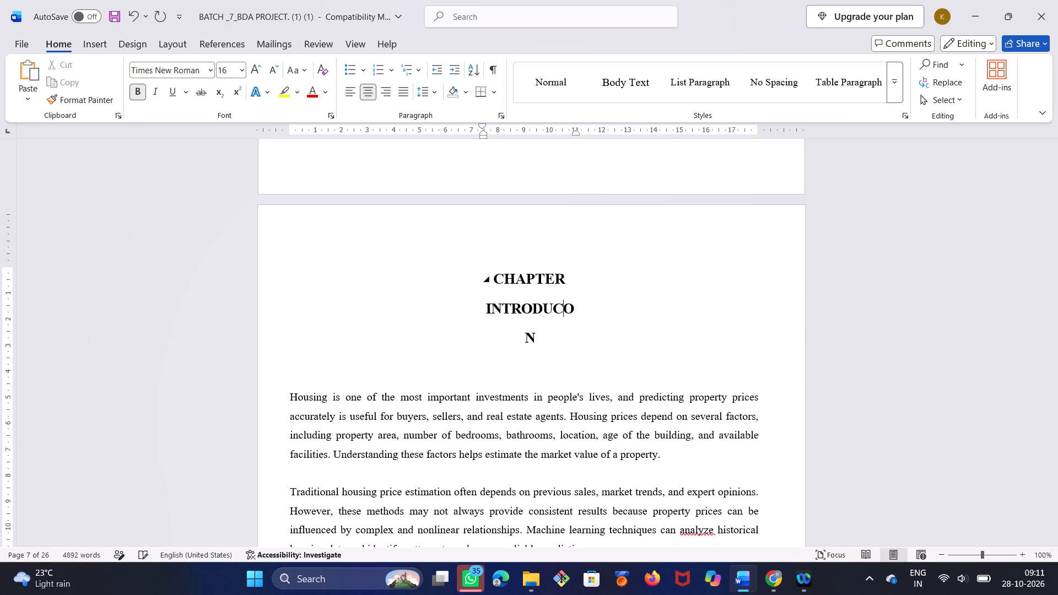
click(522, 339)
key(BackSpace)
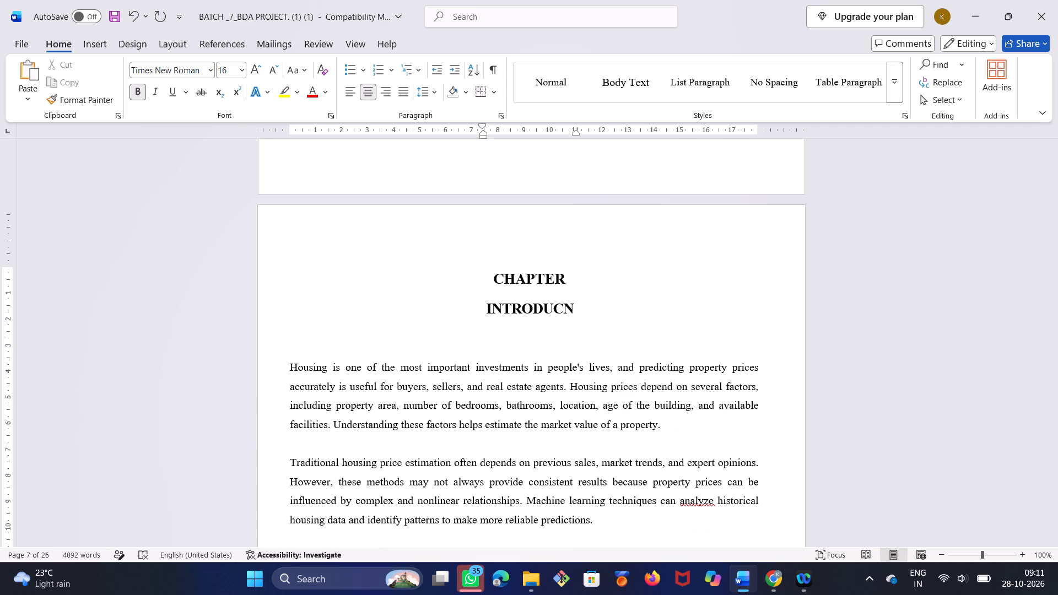
Undo the heading deletions and the right margin change to restore the intact CHAPTER 1 INTRODUCTION heading.
key(ctrl+z)
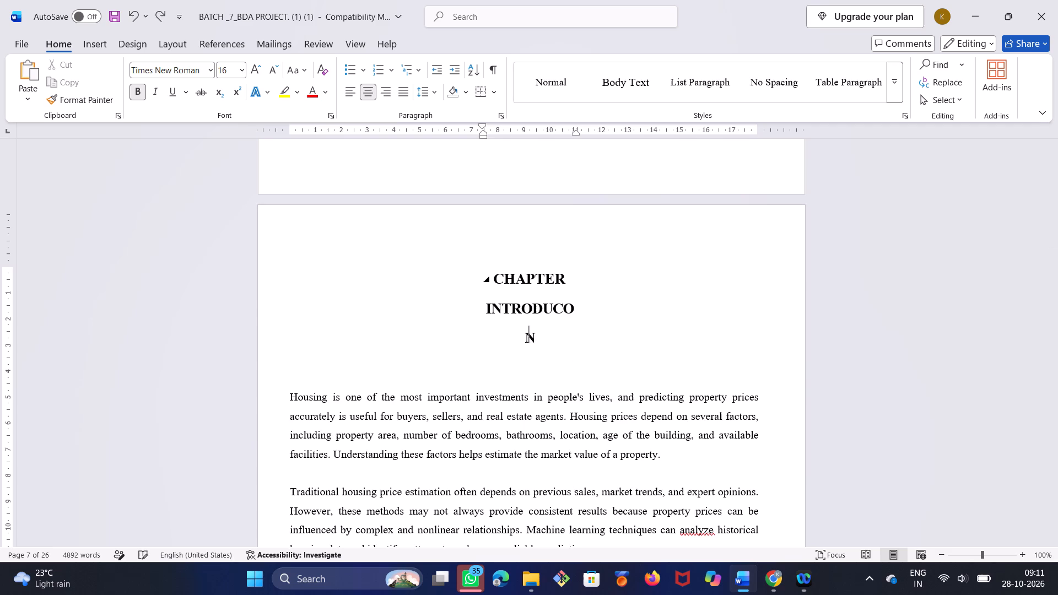
key(z)
key(ctrl+z)
key(ctrl+z)
key(ctrl+z)
key(ctrl+z)
key(ctrl+z)
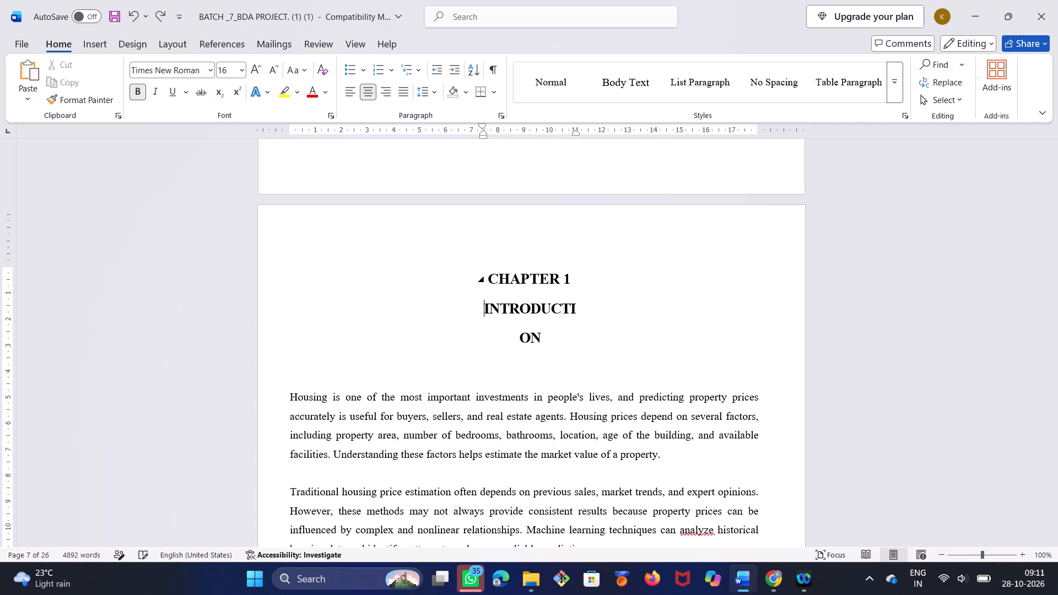
key(ctrl+z)
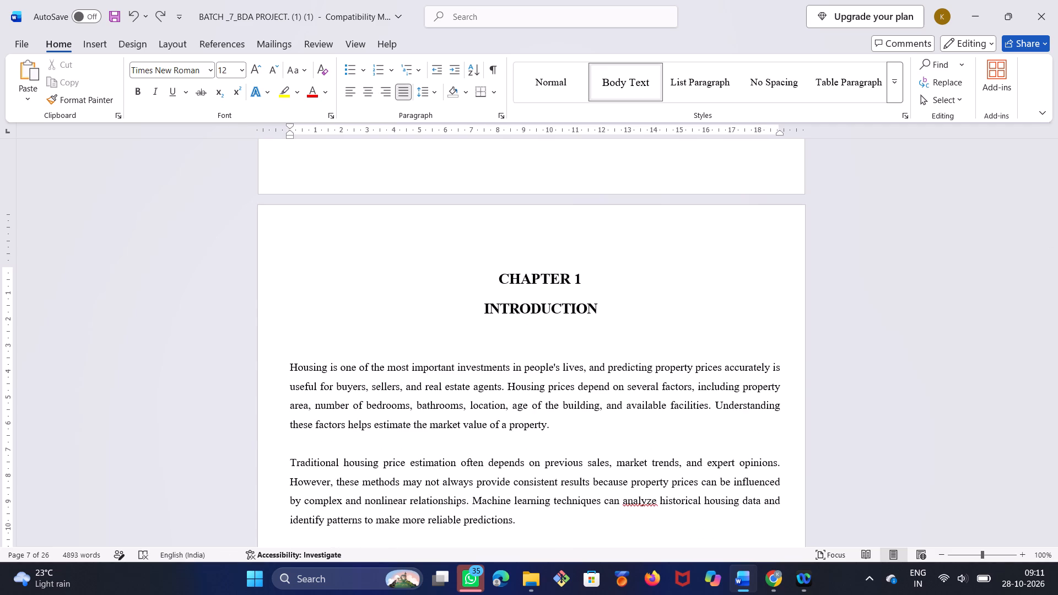
Move the right indent of only the first introduction paragraph inward to about 18.3 cm.
scroll(522, 339, down, 2)
scroll(522, 339, up, 2)
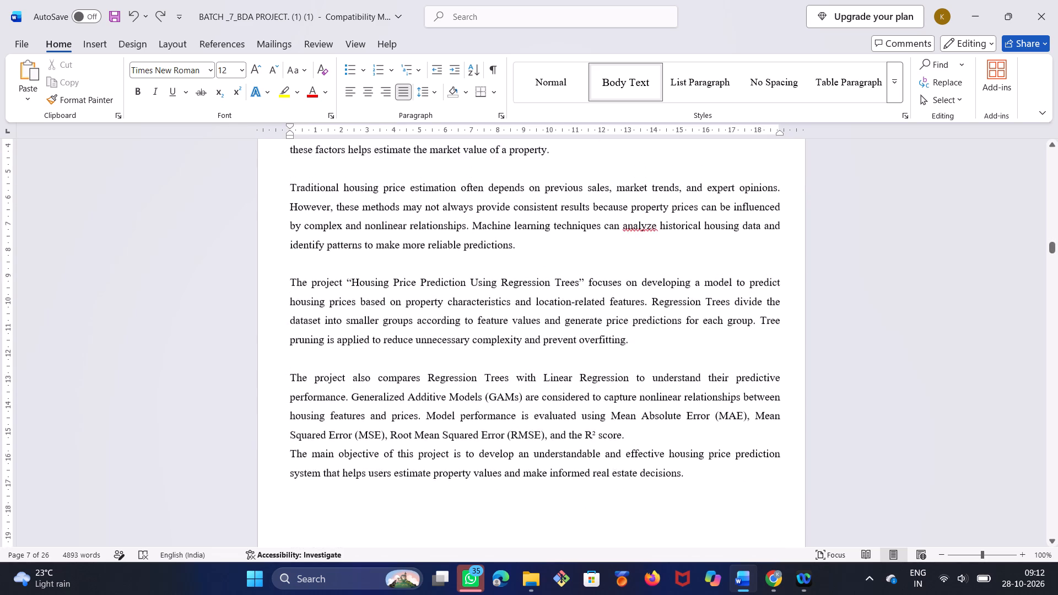
scroll(522, 339, up, 1)
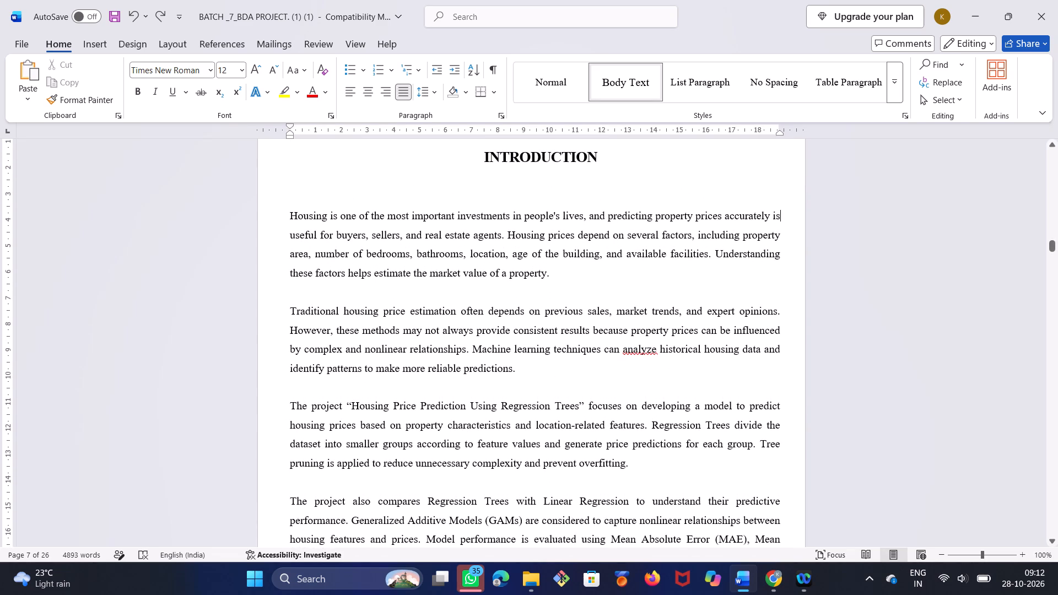
scroll(679, 273, up, 1)
drag(777, 132, 767, 134)
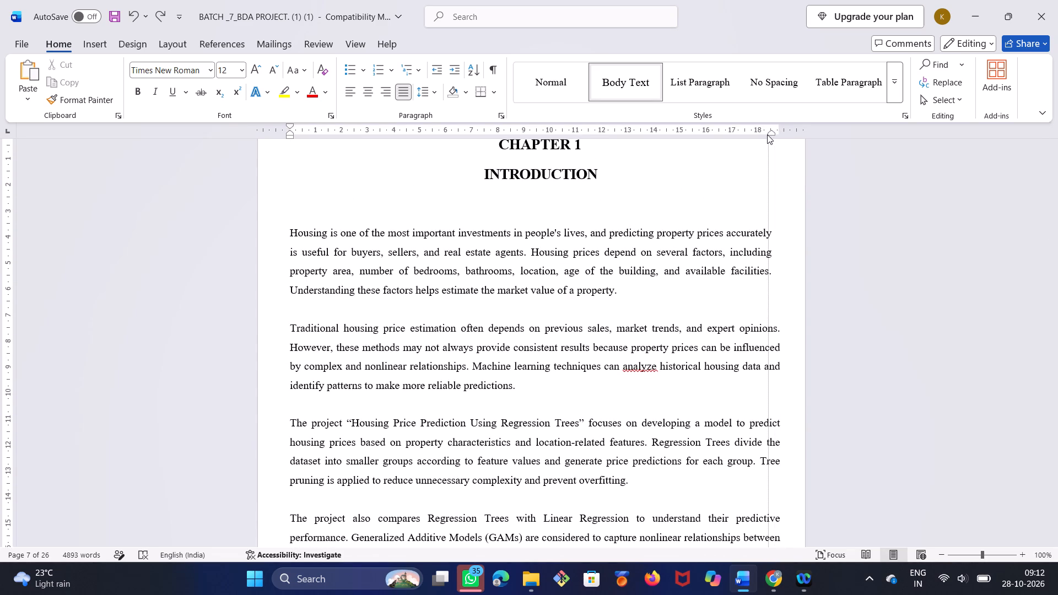
drag(767, 134, 768, 135)
drag(768, 135, 766, 136)
Move the right indent of each of the remaining four introduction paragraphs inward to about 18.5 cm.
click(781, 331)
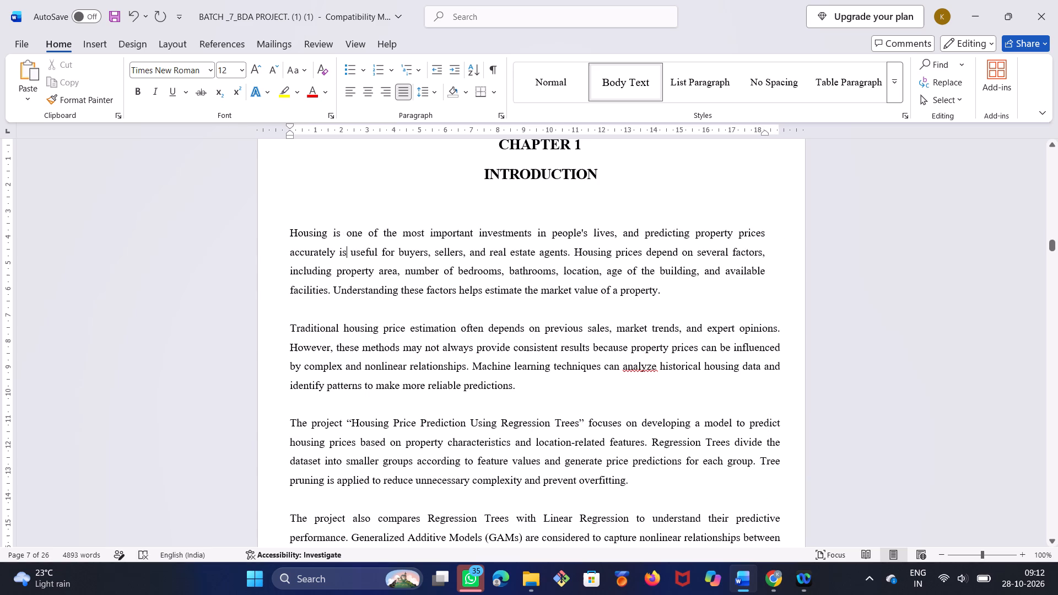
drag(781, 132, 771, 135)
click(787, 451)
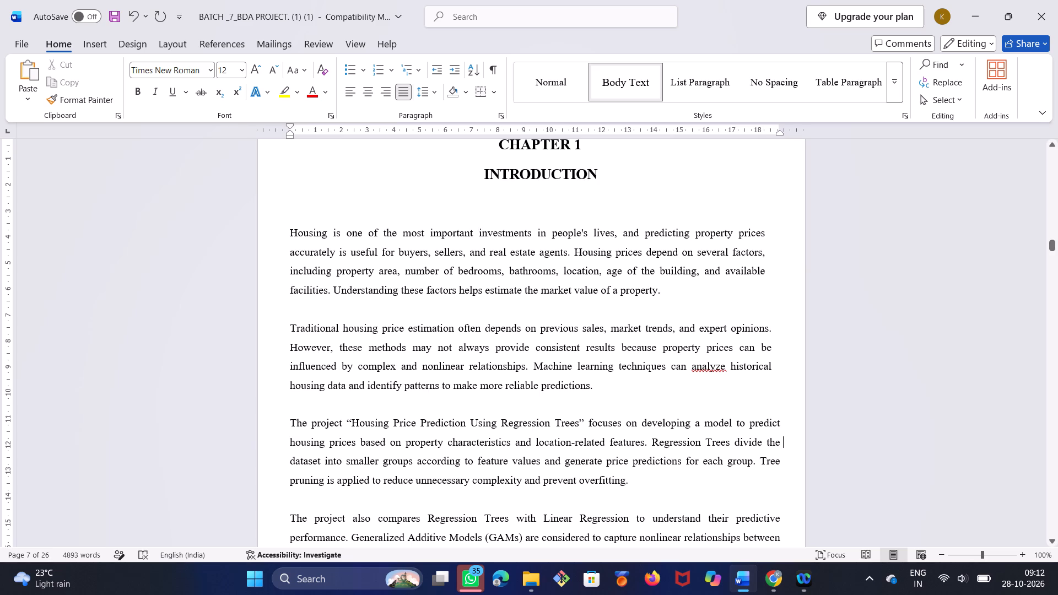
drag(780, 131, 773, 133)
scroll(774, 367, down, 1)
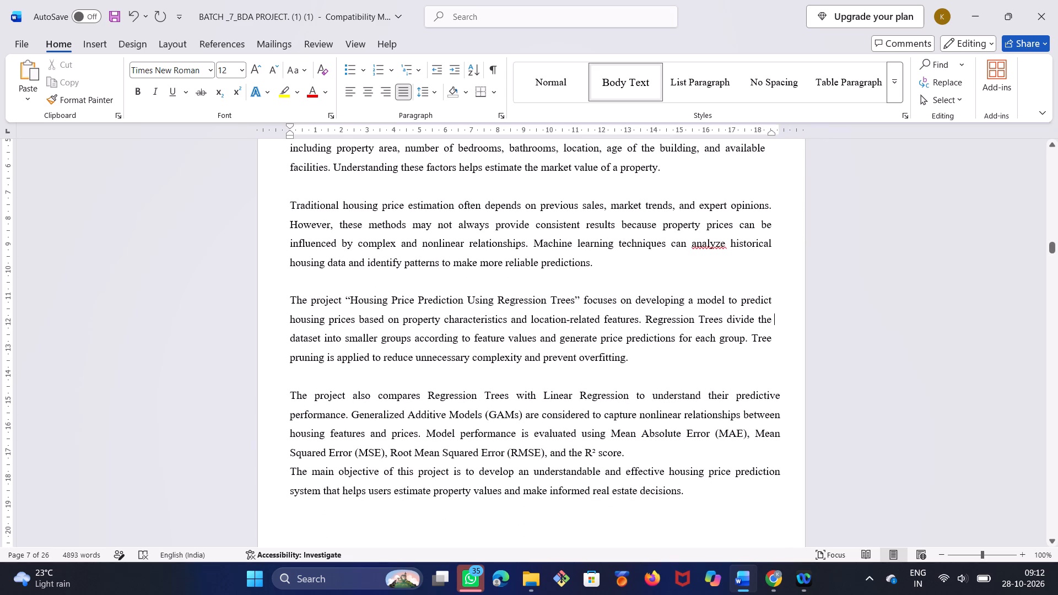
click(784, 399)
drag(780, 134, 773, 137)
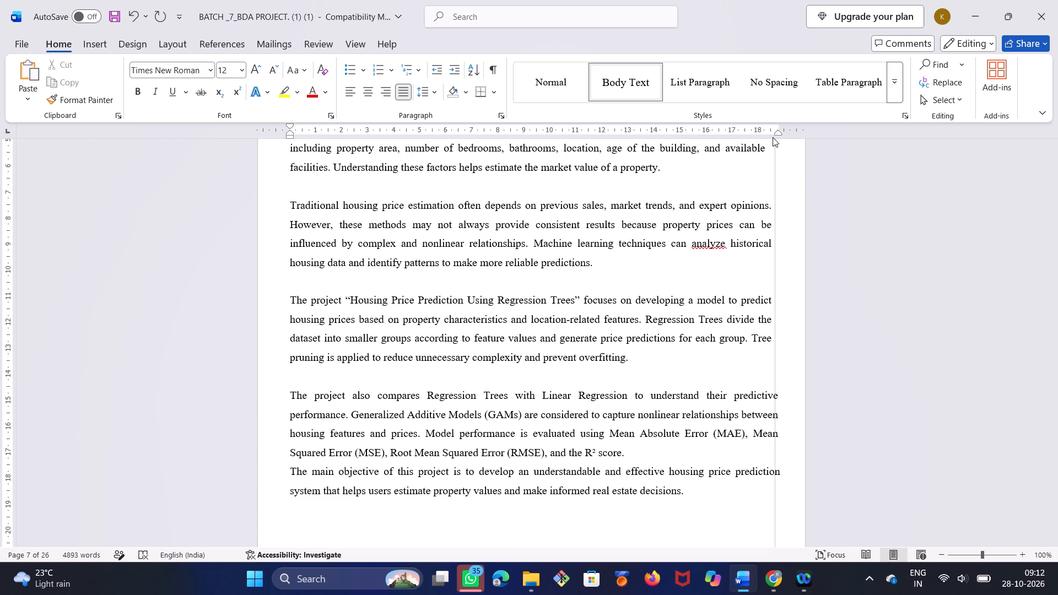
drag(773, 137, 766, 139)
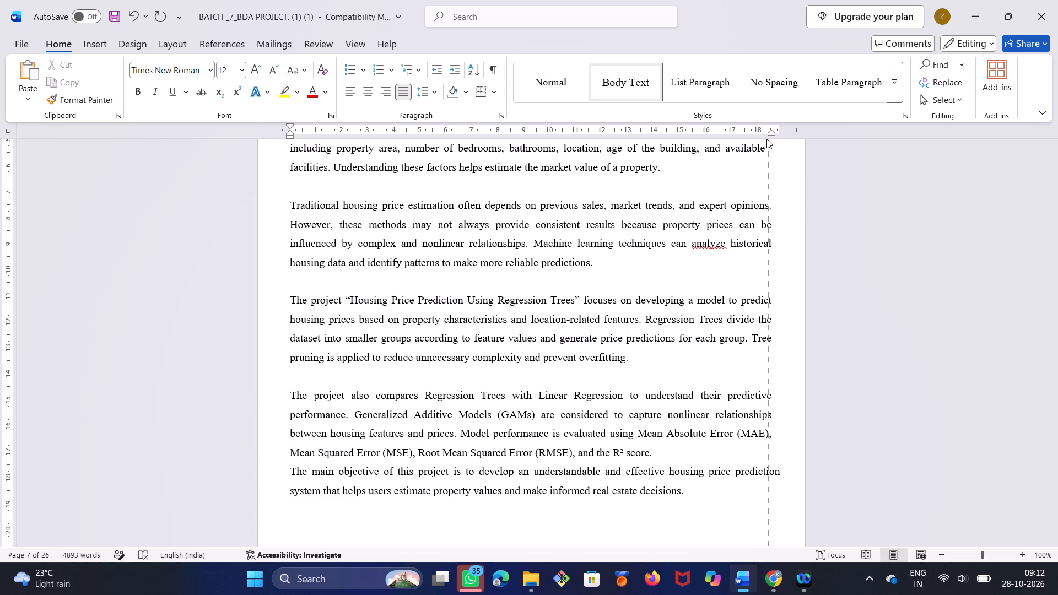
drag(766, 139, 771, 139)
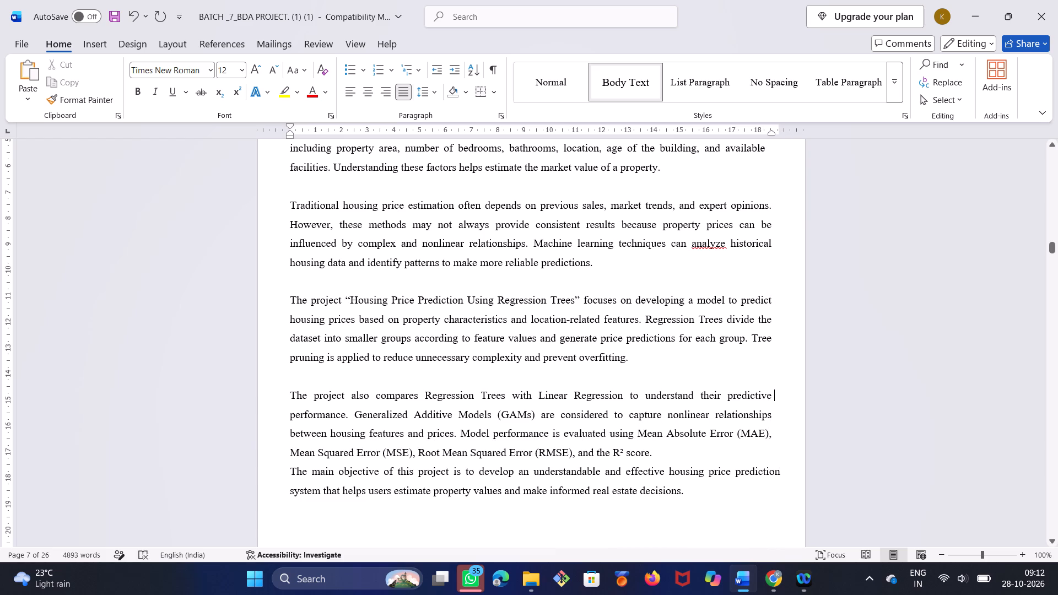
click(781, 477)
drag(780, 132, 774, 134)
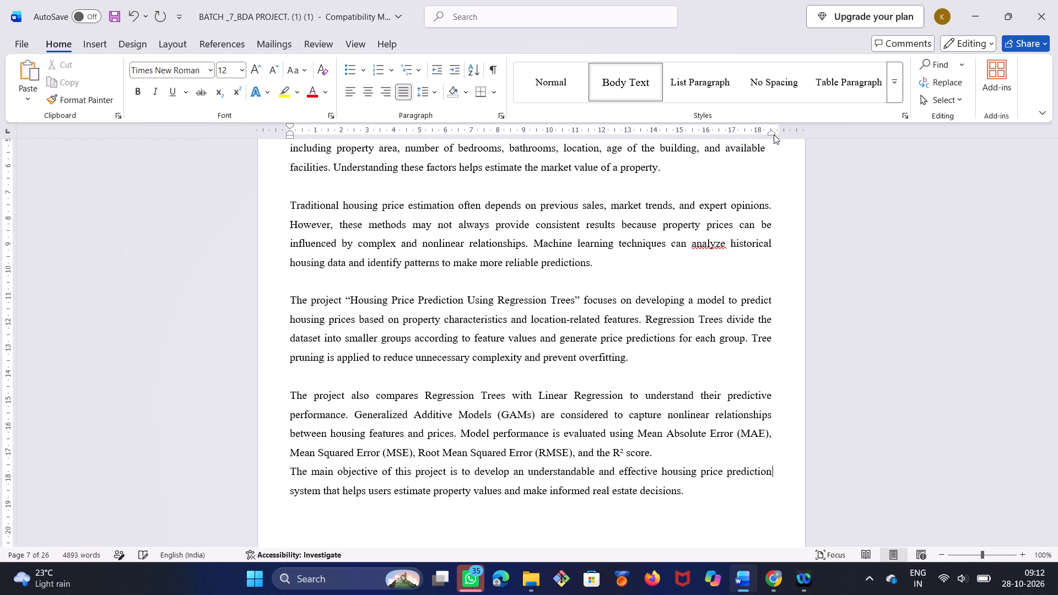
scroll(815, 453, up, 1)
scroll(815, 453, down, 1)
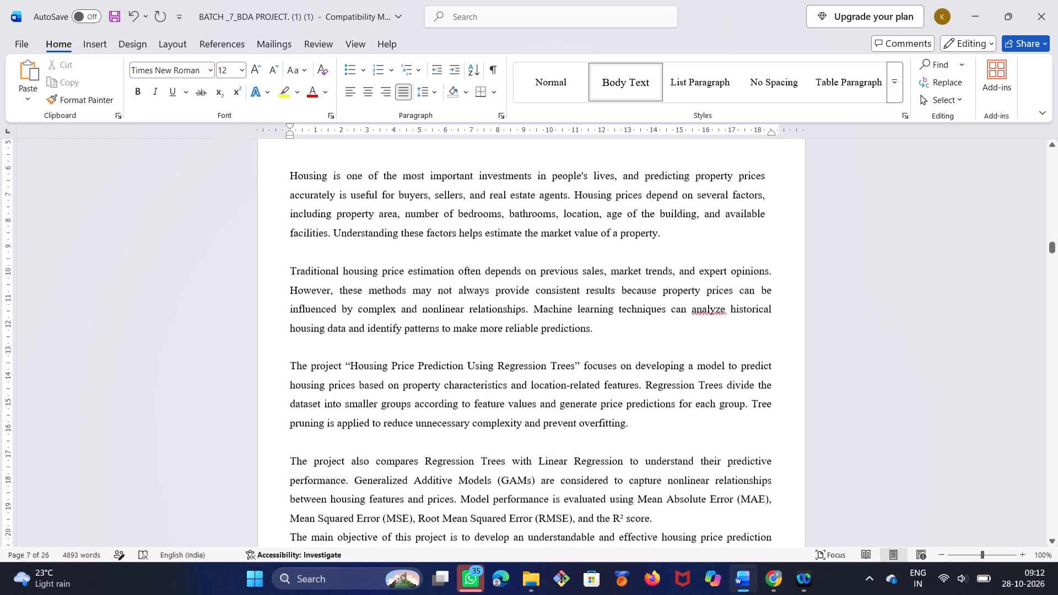
scroll(815, 453, down, 1)
scroll(815, 453, up, 2)
scroll(815, 453, down, 2)
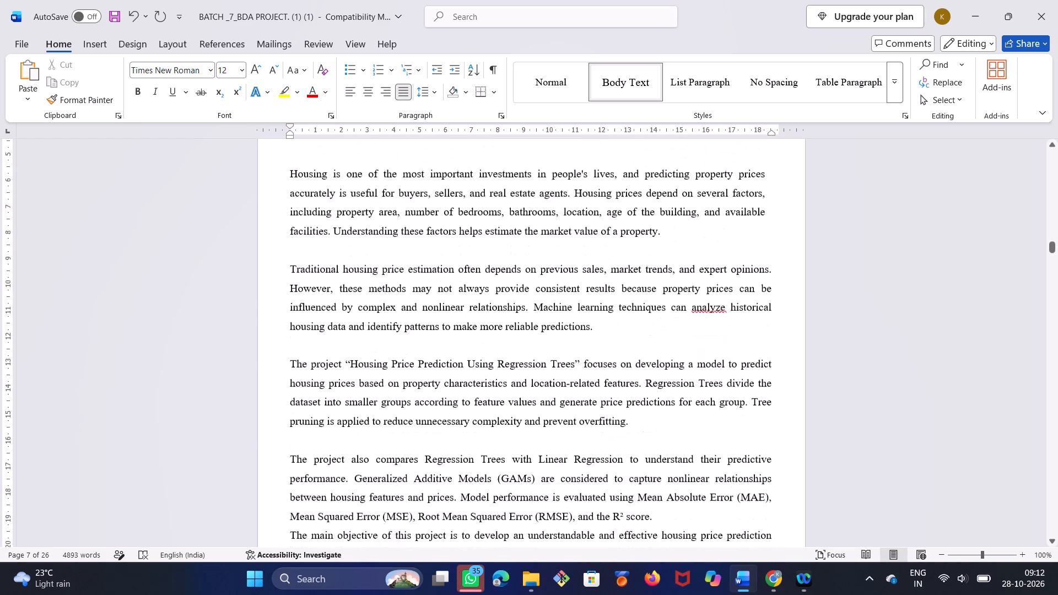
scroll(815, 453, up, 2)
scroll(815, 453, down, 2)
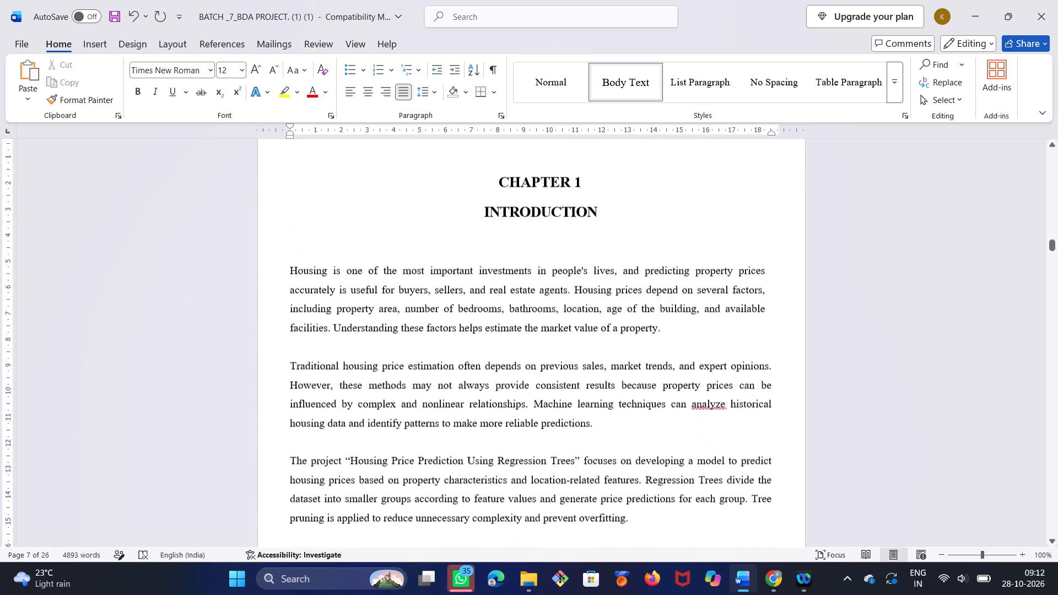
scroll(815, 453, down, 2)
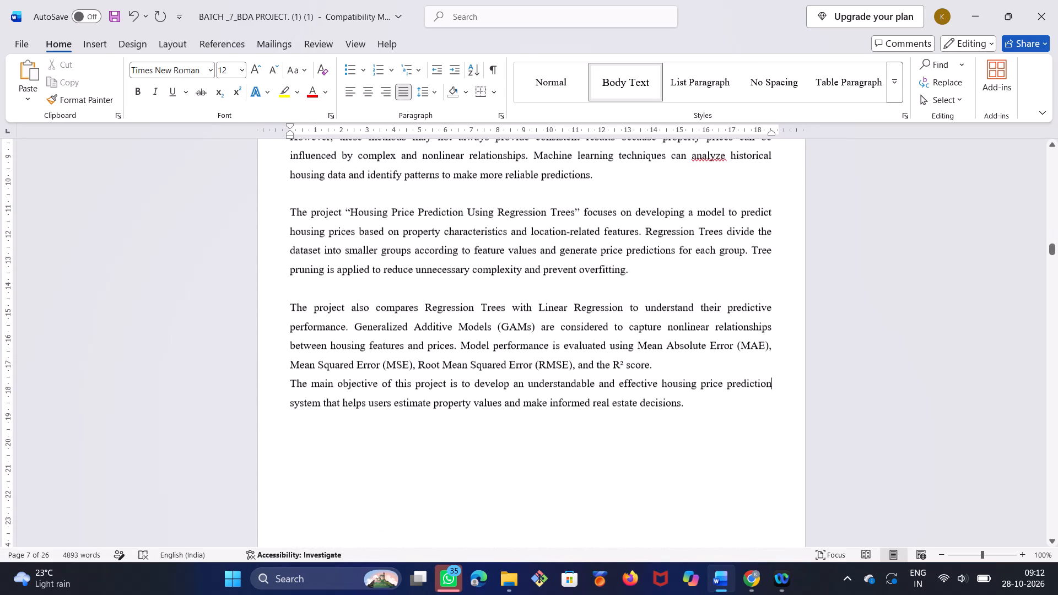
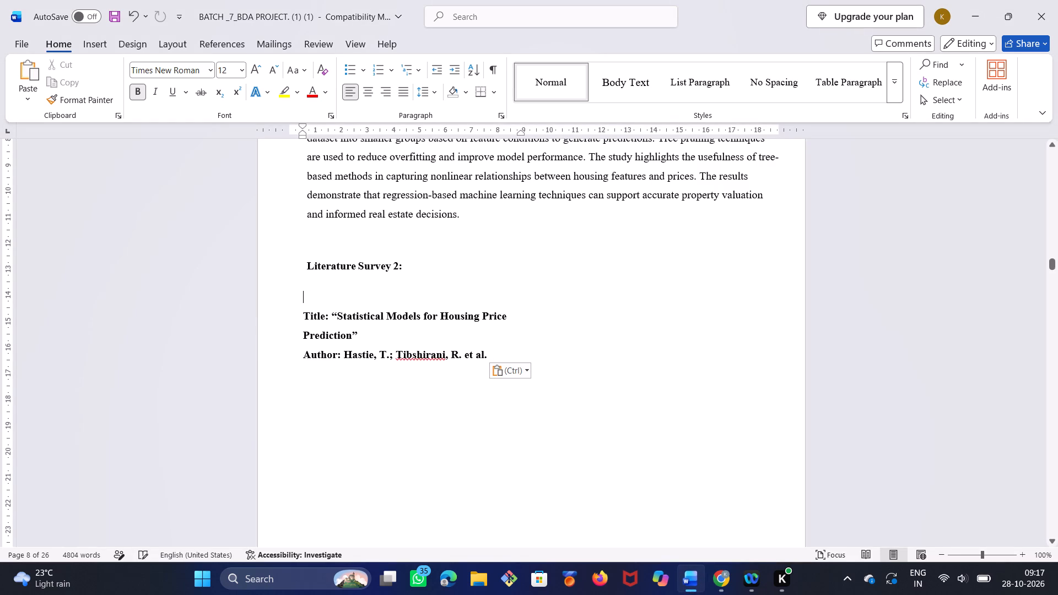
key(BackSpace)
key(BackSpace)
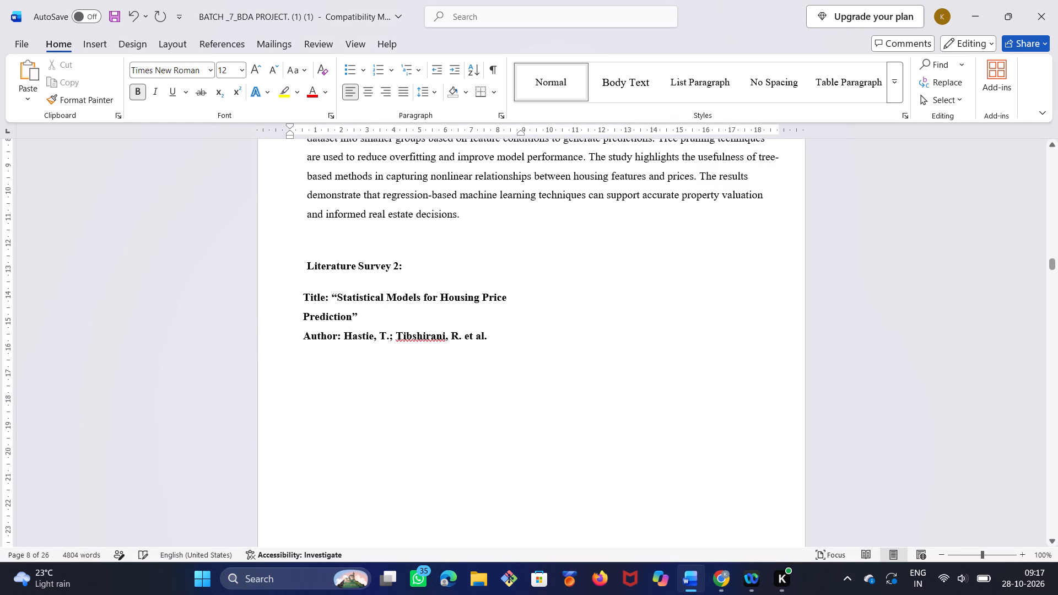
Remove bold from the survey title text and the author names, leaving the "Title:" and "Author:" labels bold.
drag(331, 297, 333, 297)
drag(333, 297, 366, 320)
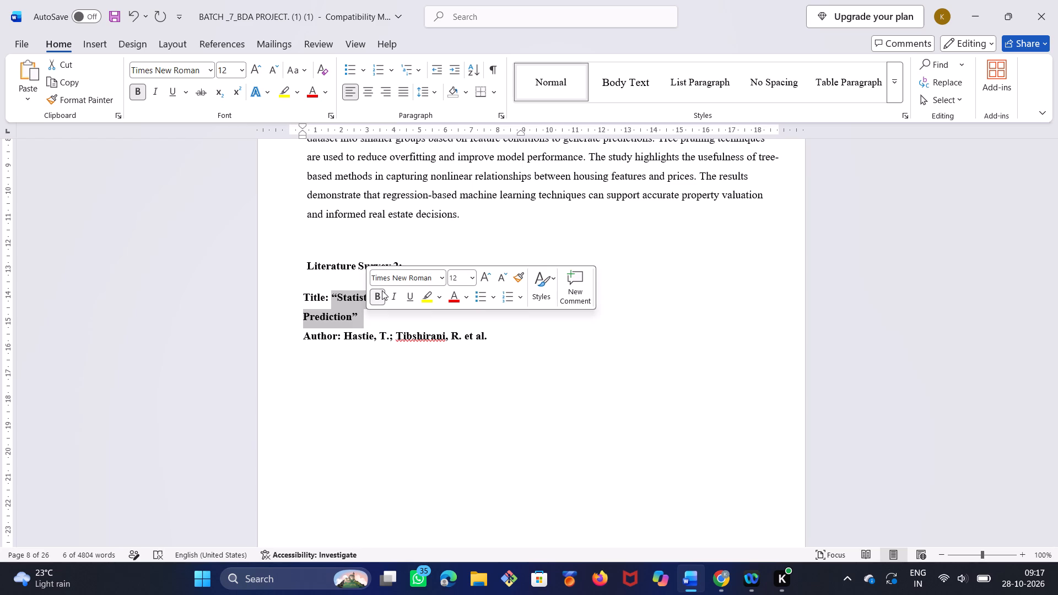
click(379, 293)
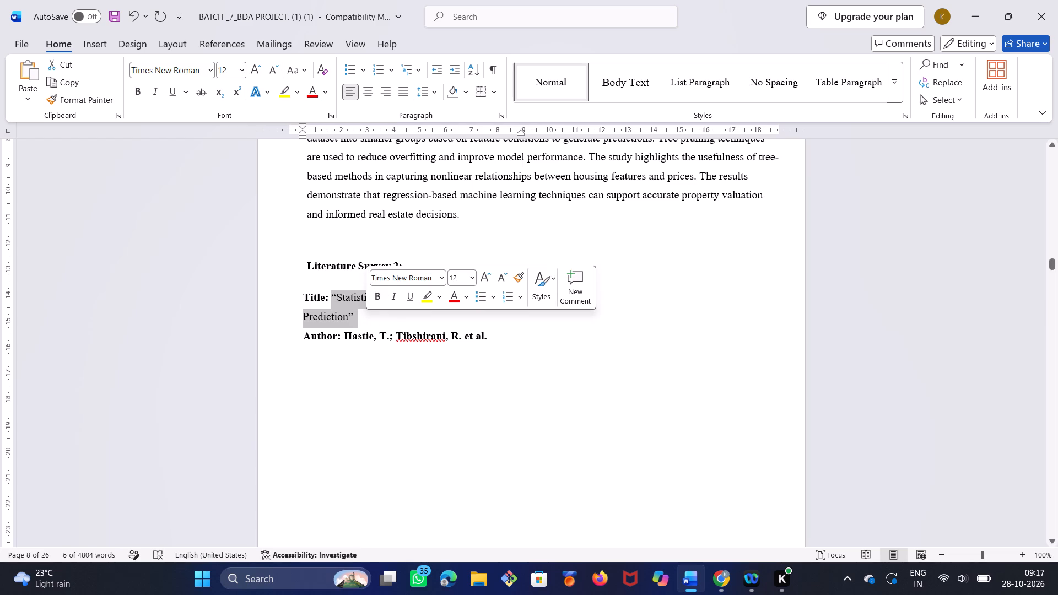
drag(343, 339, 360, 333)
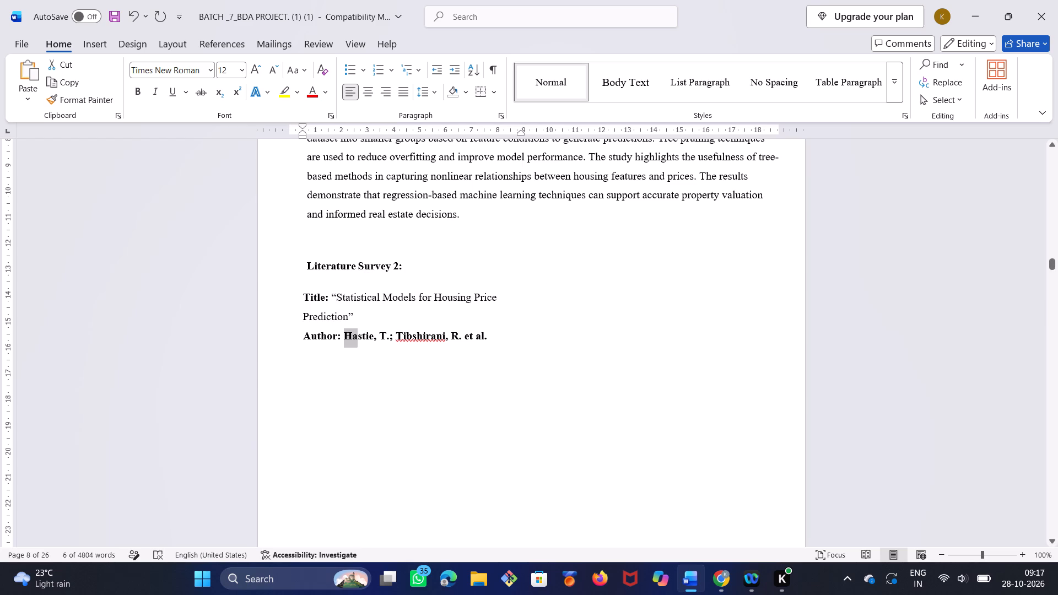
drag(360, 333, 482, 333)
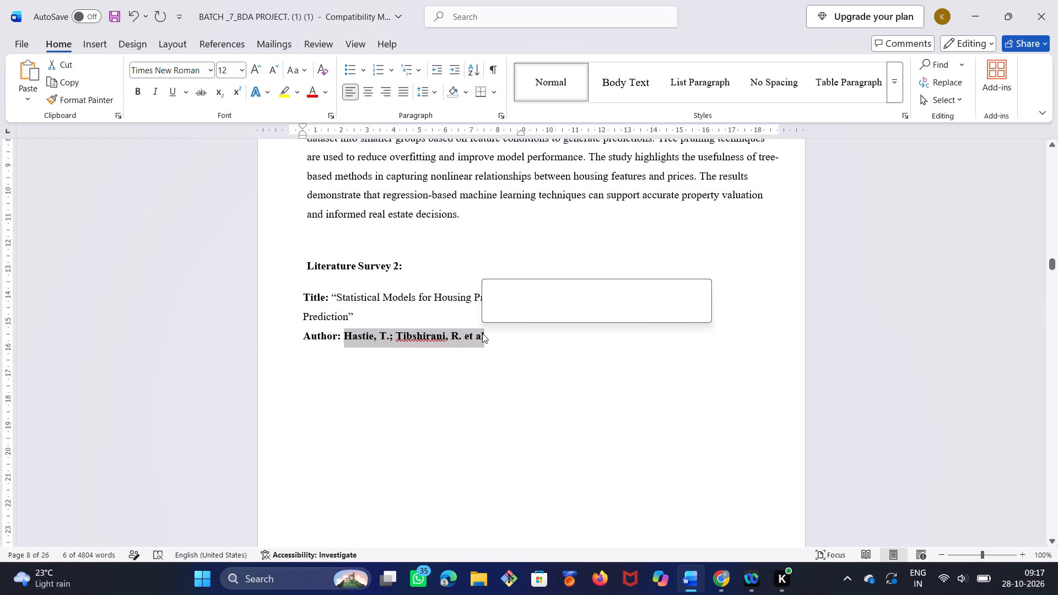
click(494, 311)
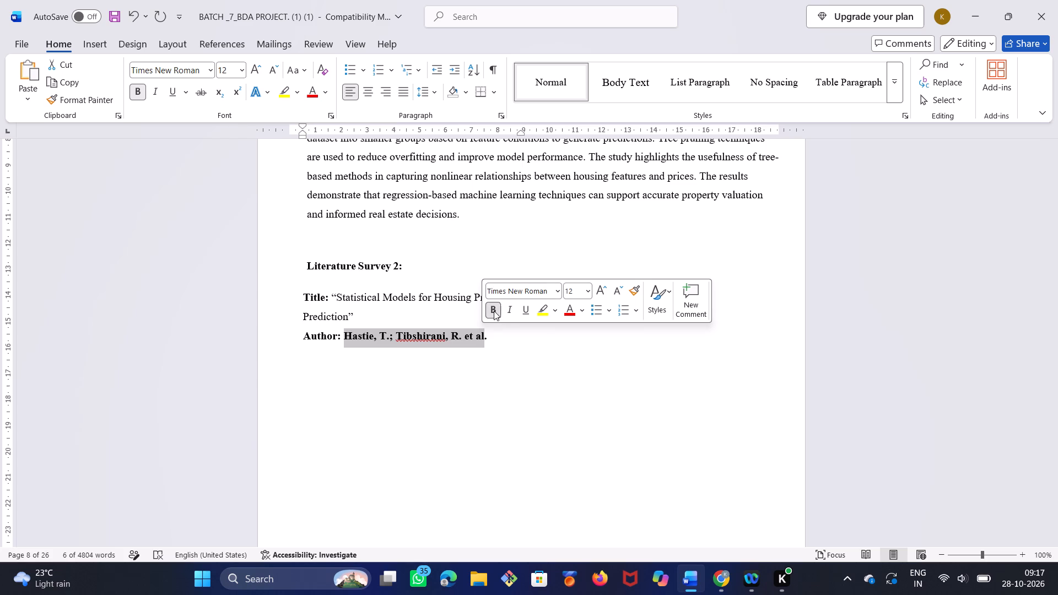
click(442, 393)
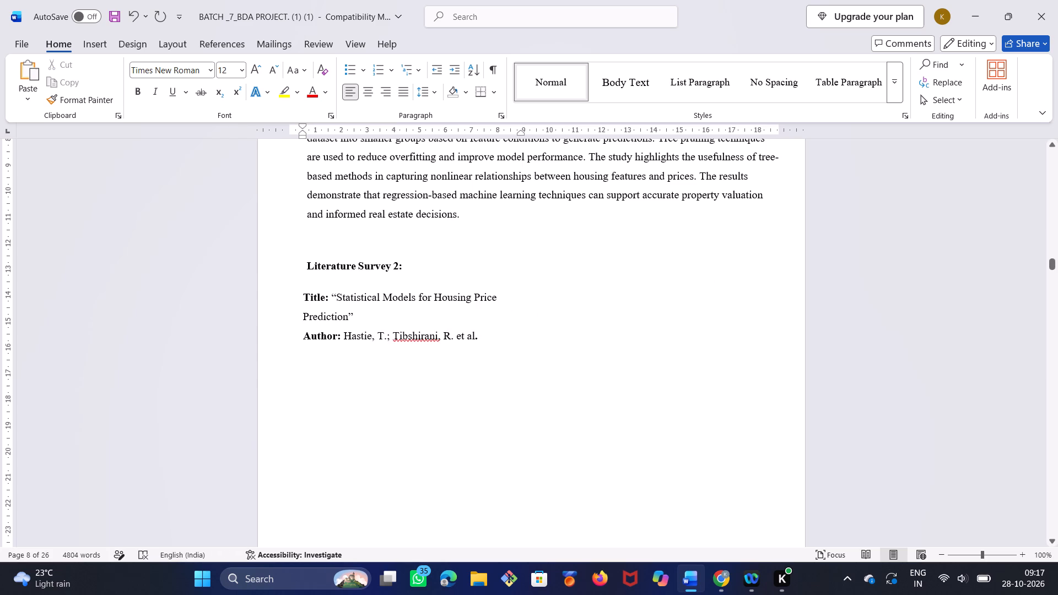
Switch to ChatGPT and copy the Literature Survey 2 abstract together with its "Abstract:" label.
click(721, 575)
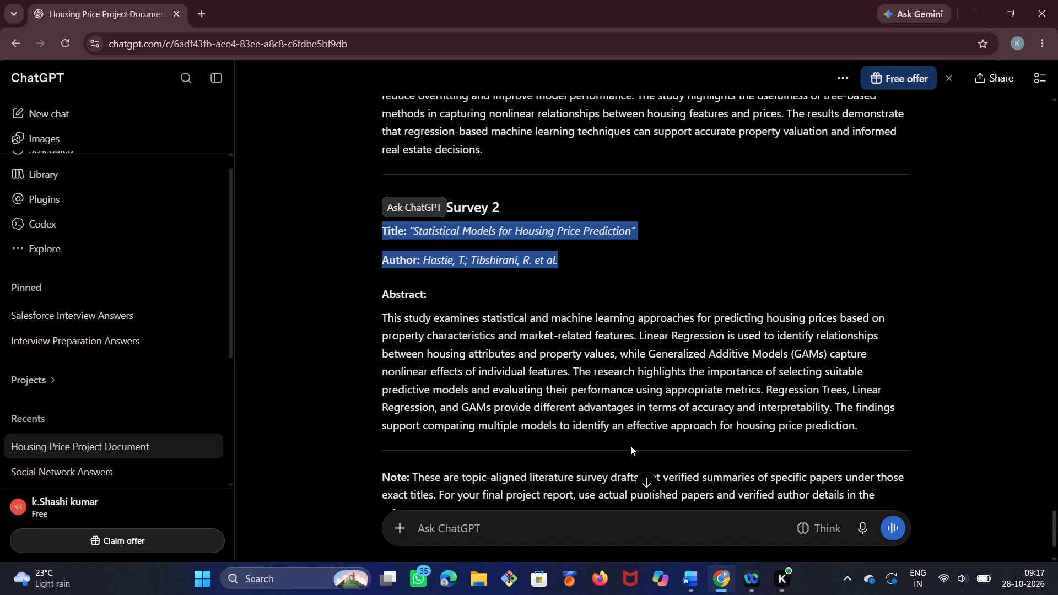
click(675, 443)
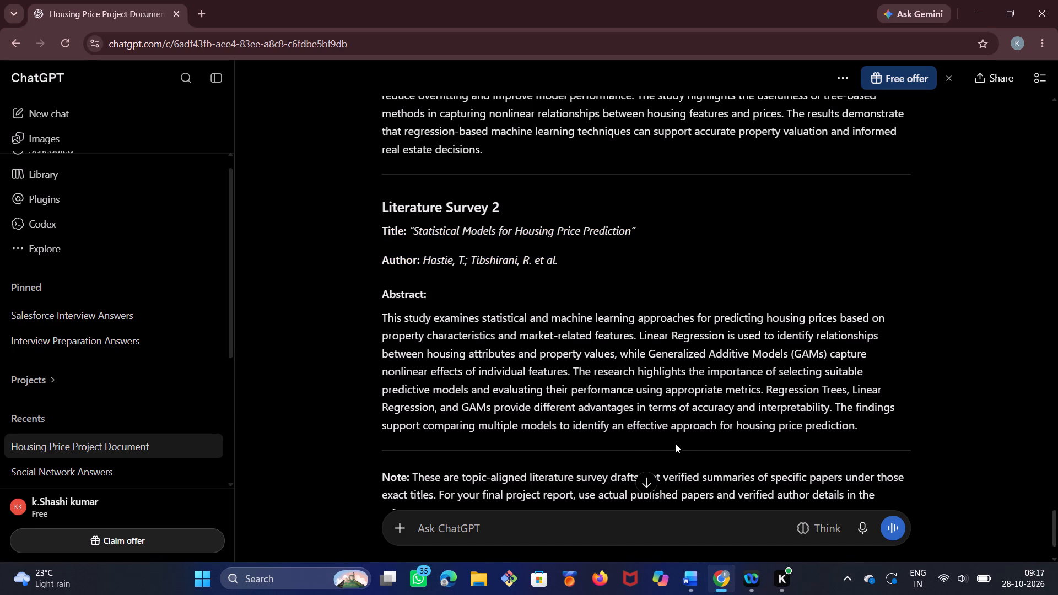
drag(385, 295, 463, 367)
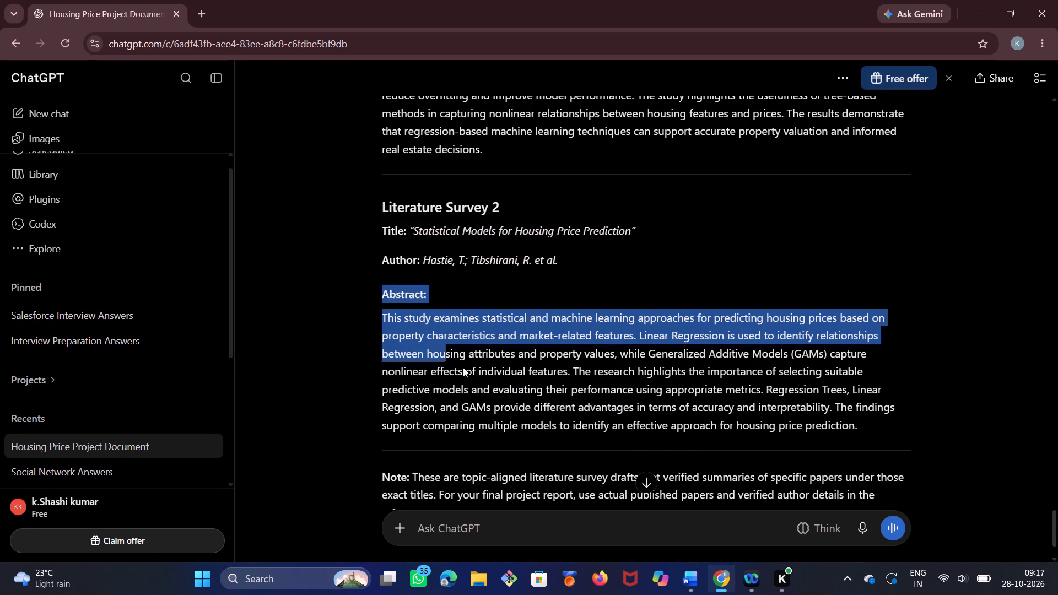
drag(463, 367, 830, 443)
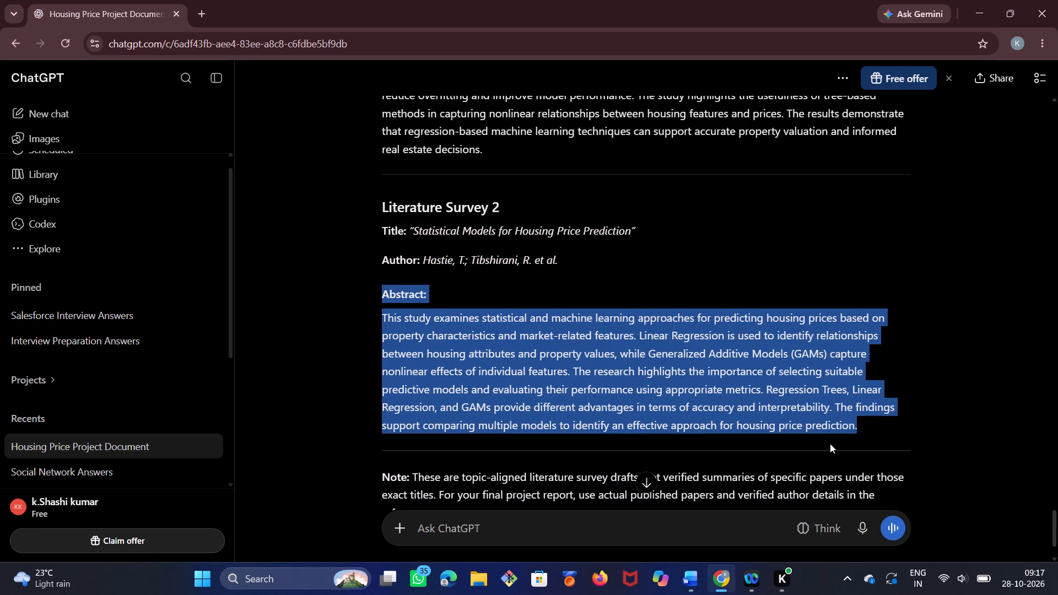
key(ctrl+c)
ctrl+click(830, 443)
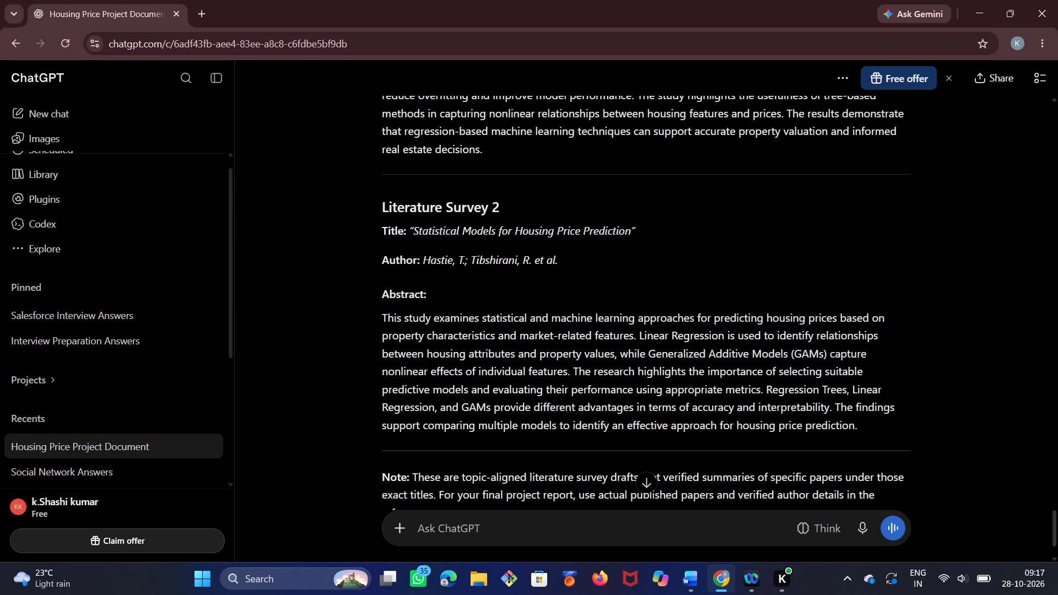
scroll(782, 472, down, 1)
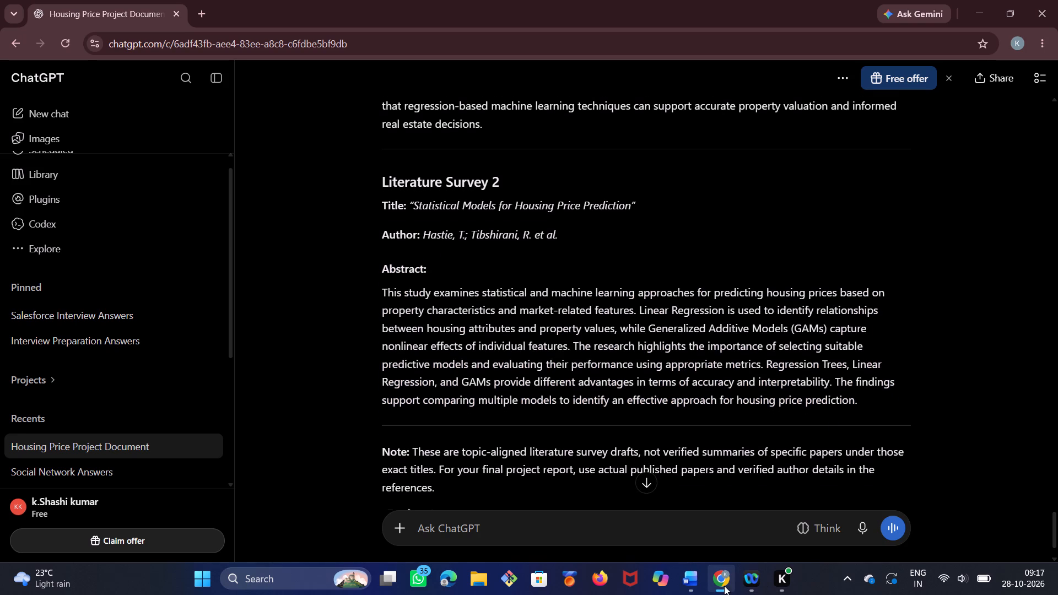
Return to Word and paste the abstract below the author line, leaving one blank line between them.
click(687, 578)
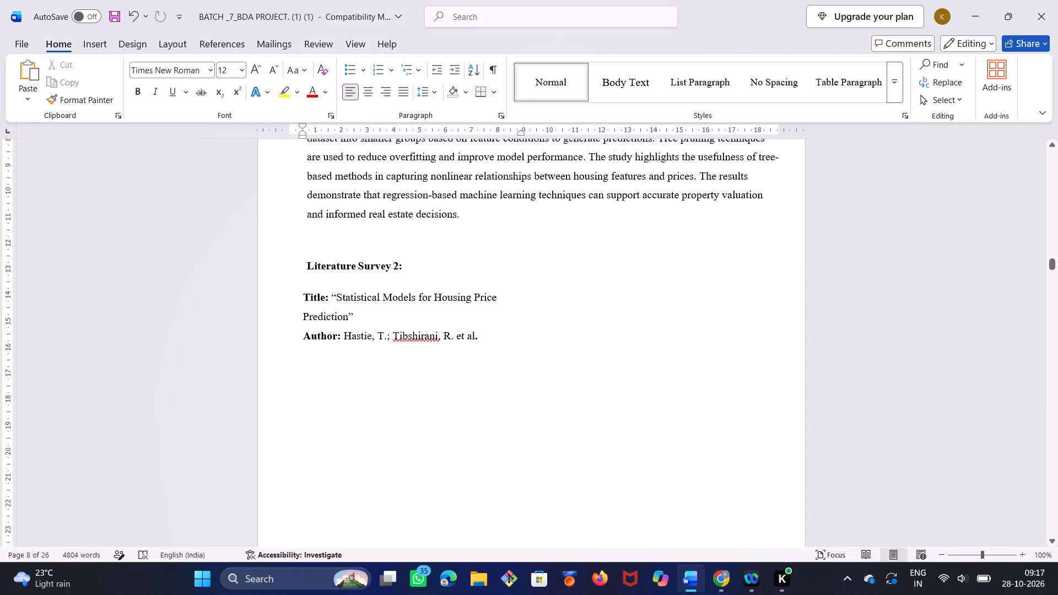
click(496, 337)
key(Return)
key(Return)
key(ctrl+v)
scroll(496, 337, up, 1)
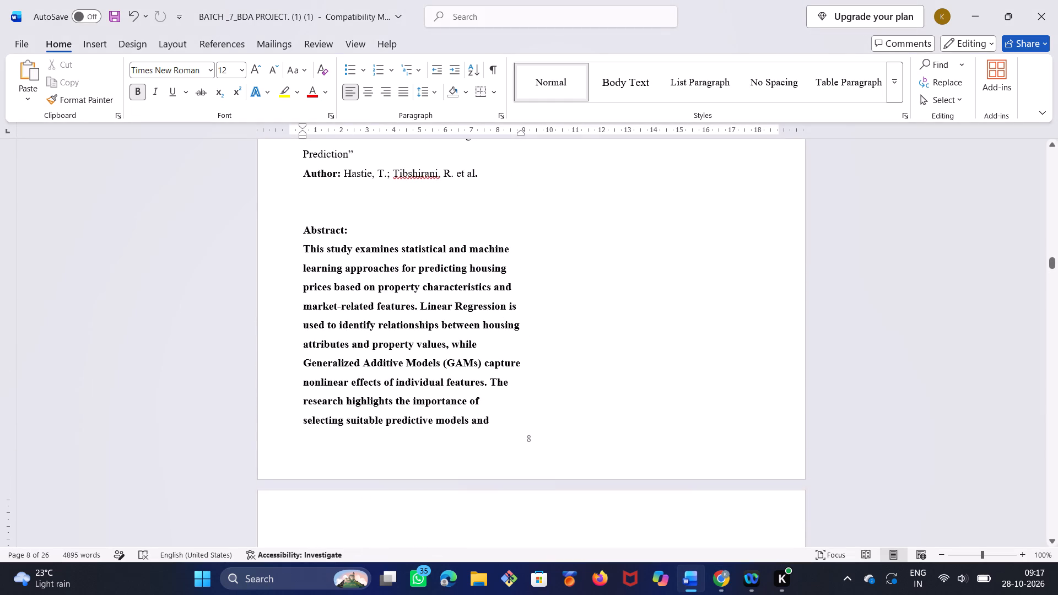
click(310, 204)
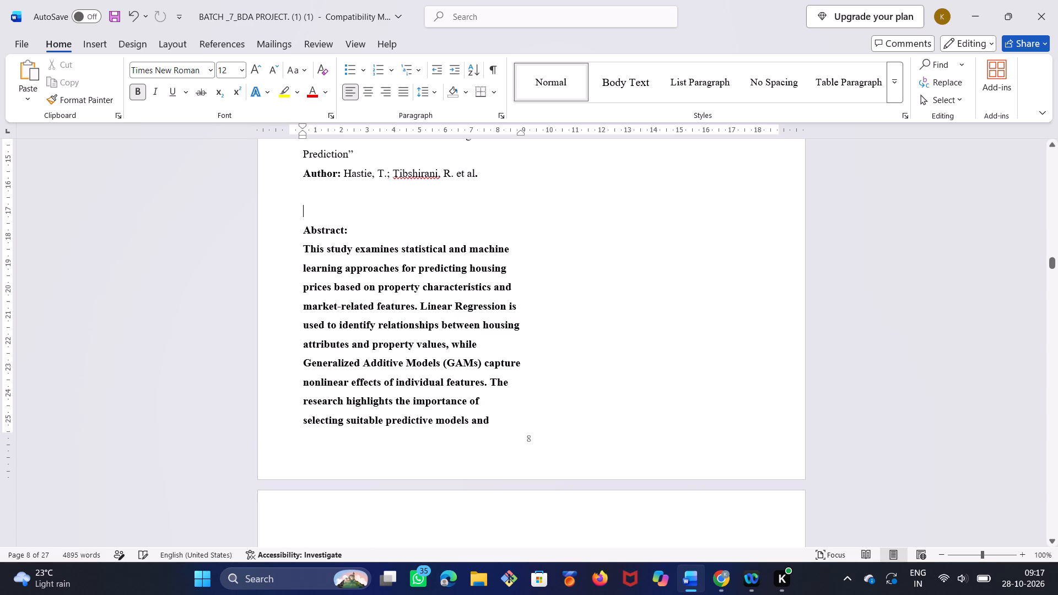
key(BackSpace)
key(BackSpace)
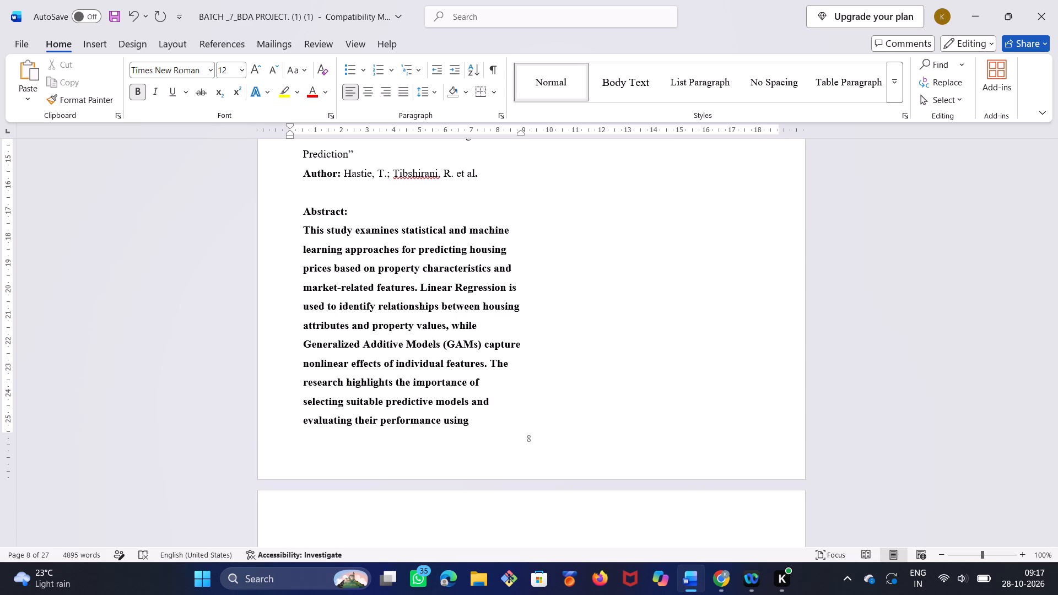
Delete the space between "machine" and "learning" in the first sentence of the Literature Survey 2 abstract.
click(303, 246)
key(BackSpace)
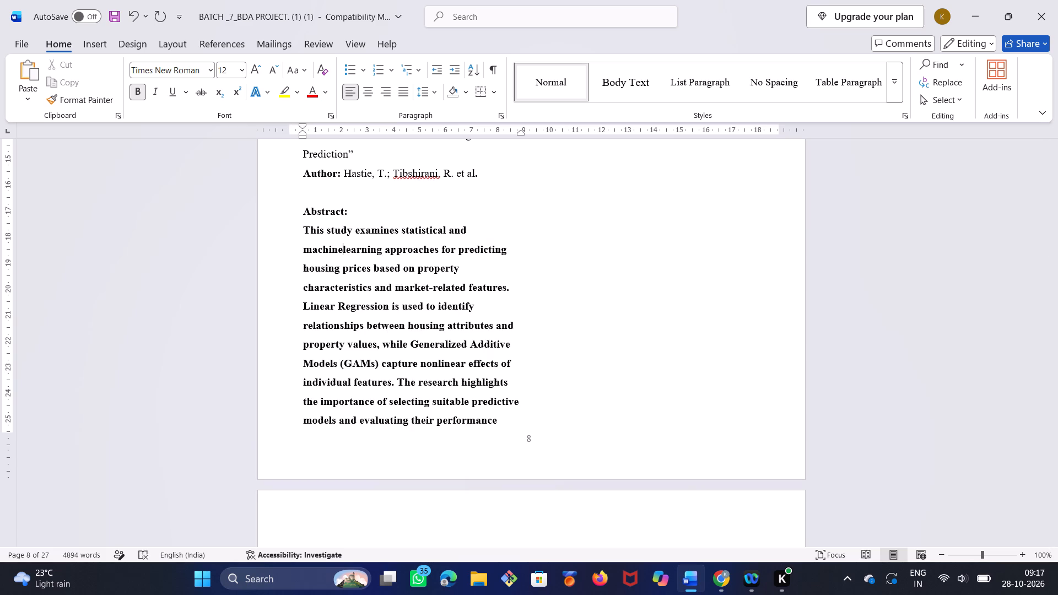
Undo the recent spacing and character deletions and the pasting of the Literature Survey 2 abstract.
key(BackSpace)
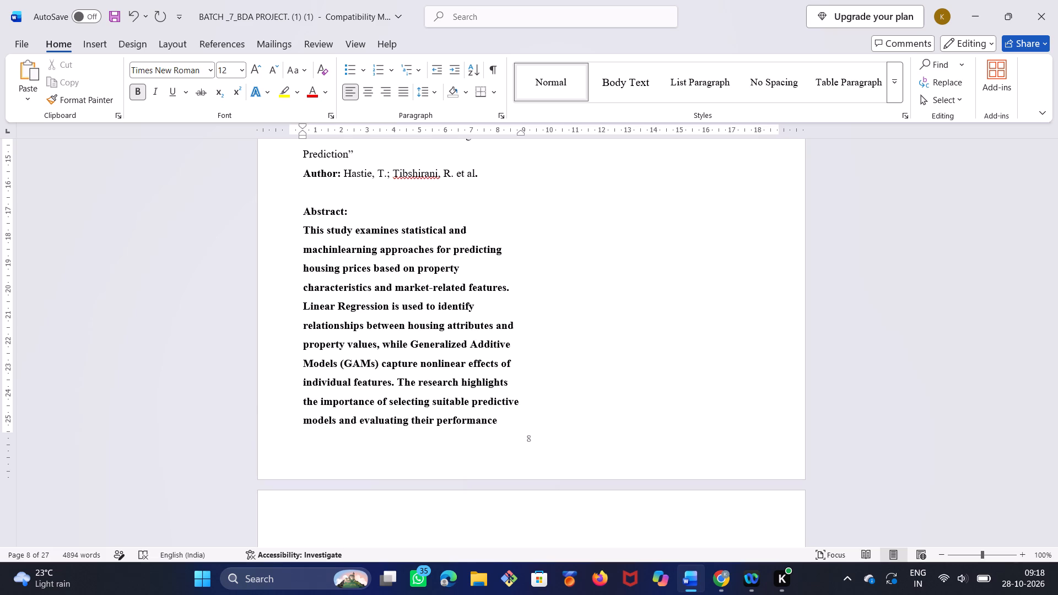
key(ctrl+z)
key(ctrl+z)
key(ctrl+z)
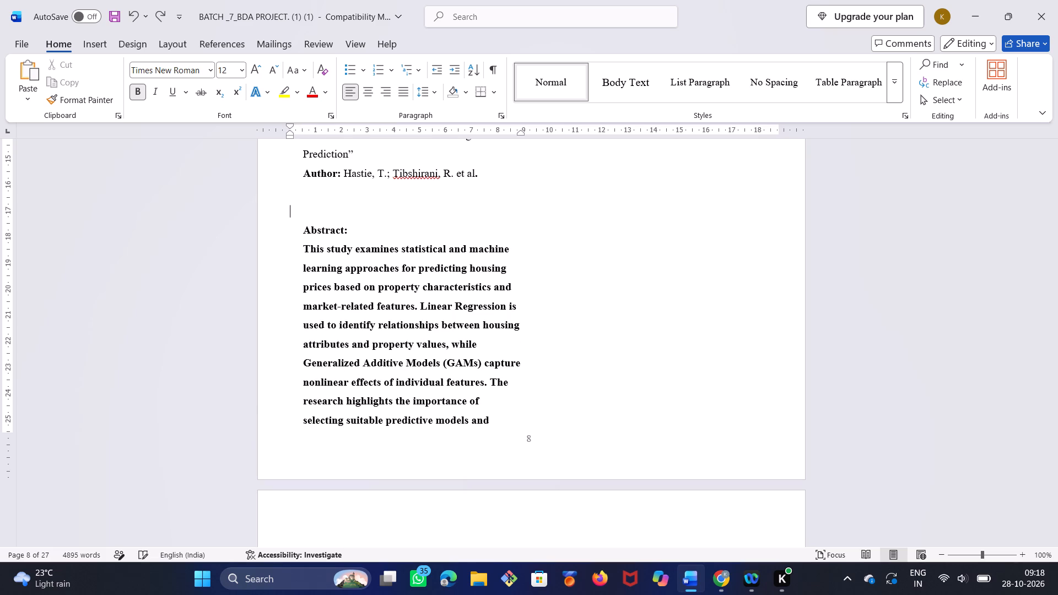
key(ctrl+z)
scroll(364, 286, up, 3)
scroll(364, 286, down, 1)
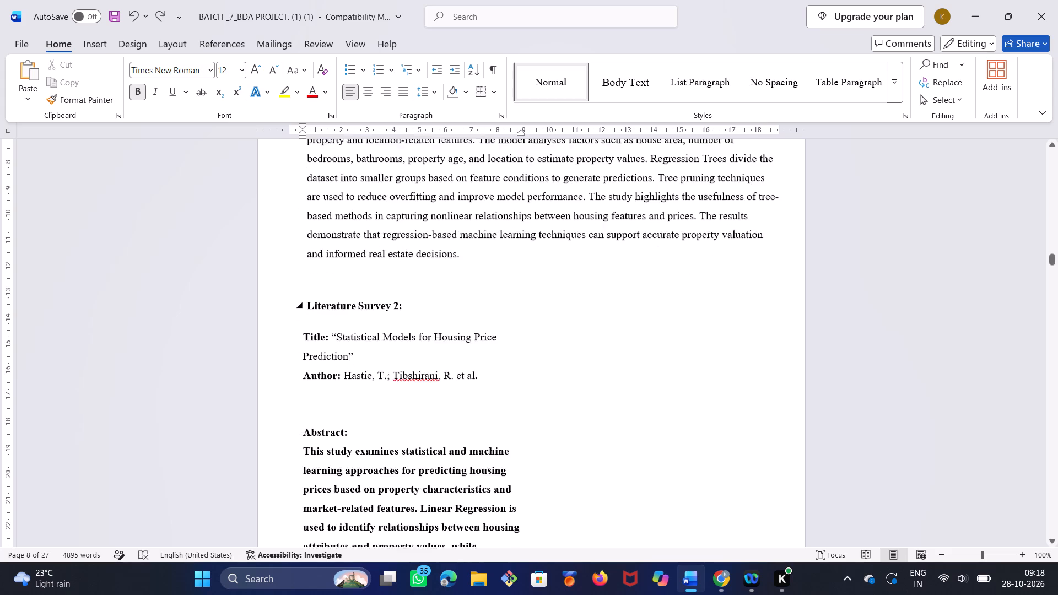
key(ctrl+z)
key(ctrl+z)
Delete everything below the "Literature Survey 1:" heading in Chapter 2, including the Literature Survey 2 heading, title and author lines.
scroll(364, 286, up, 1)
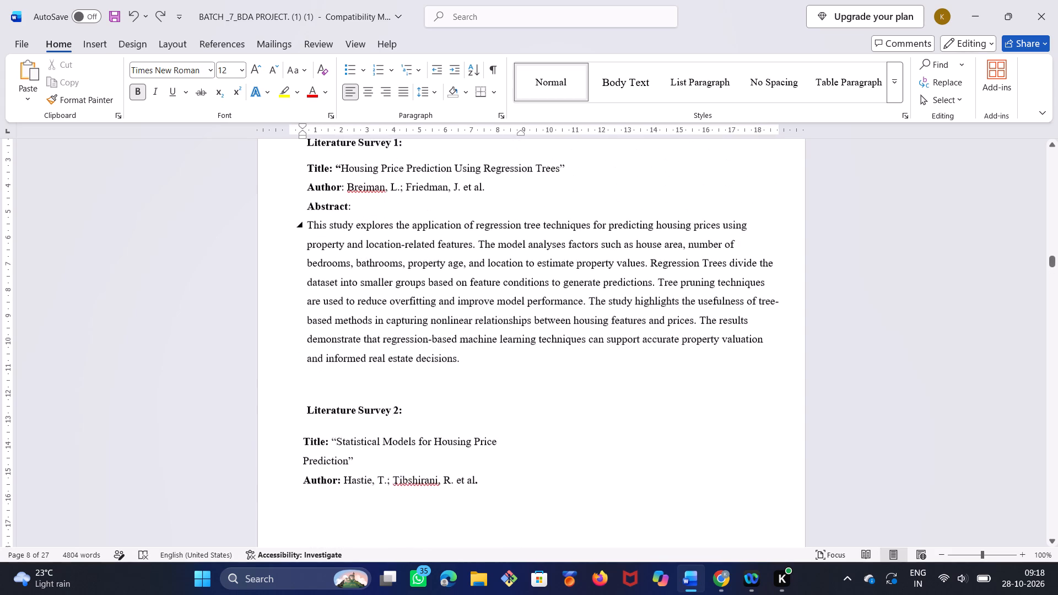
scroll(364, 286, down, 2)
scroll(364, 286, up, 2)
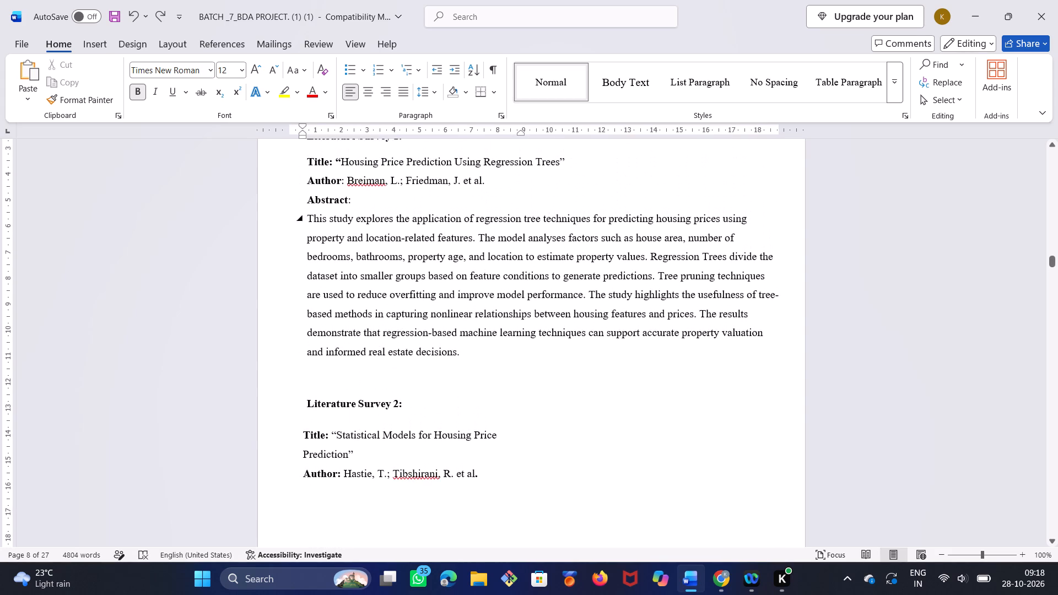
scroll(364, 286, down, 1)
scroll(374, 353, up, 1)
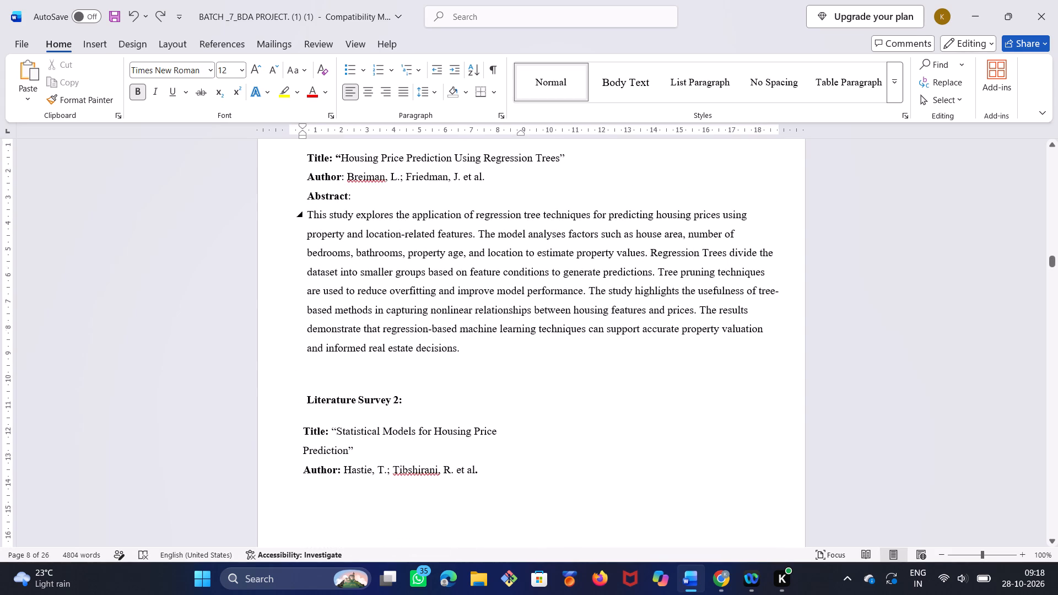
scroll(374, 353, up, 1)
drag(306, 293, 396, 439)
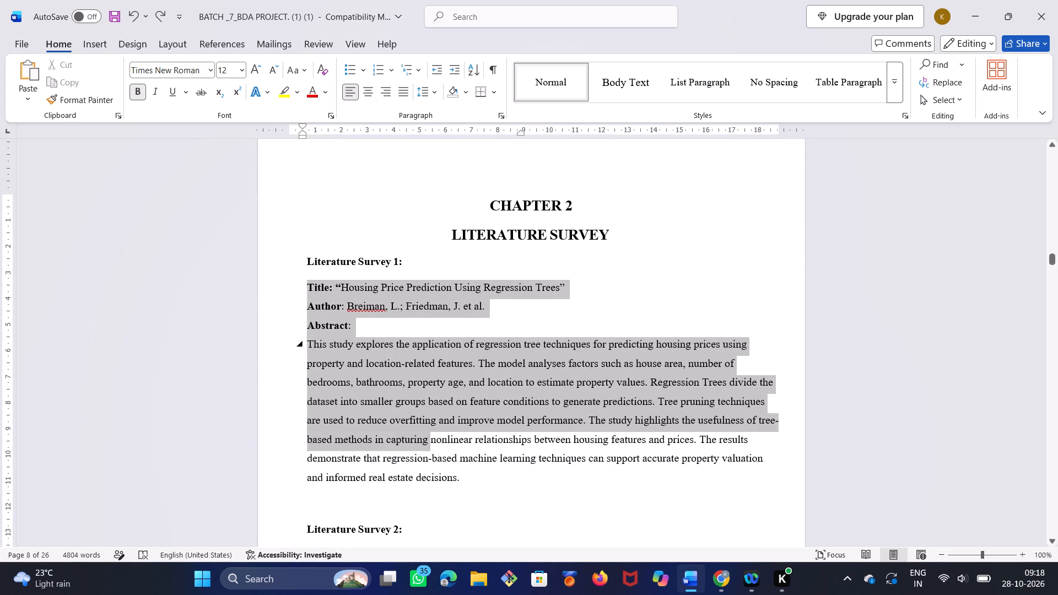
drag(396, 439, 449, 534)
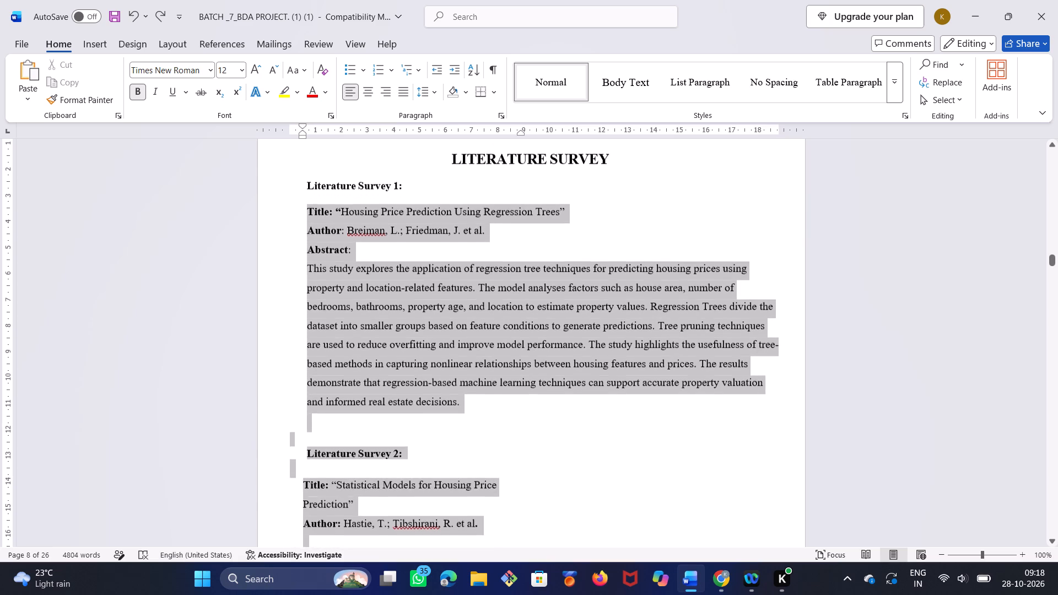
drag(449, 534, 488, 399)
key(BackSpace)
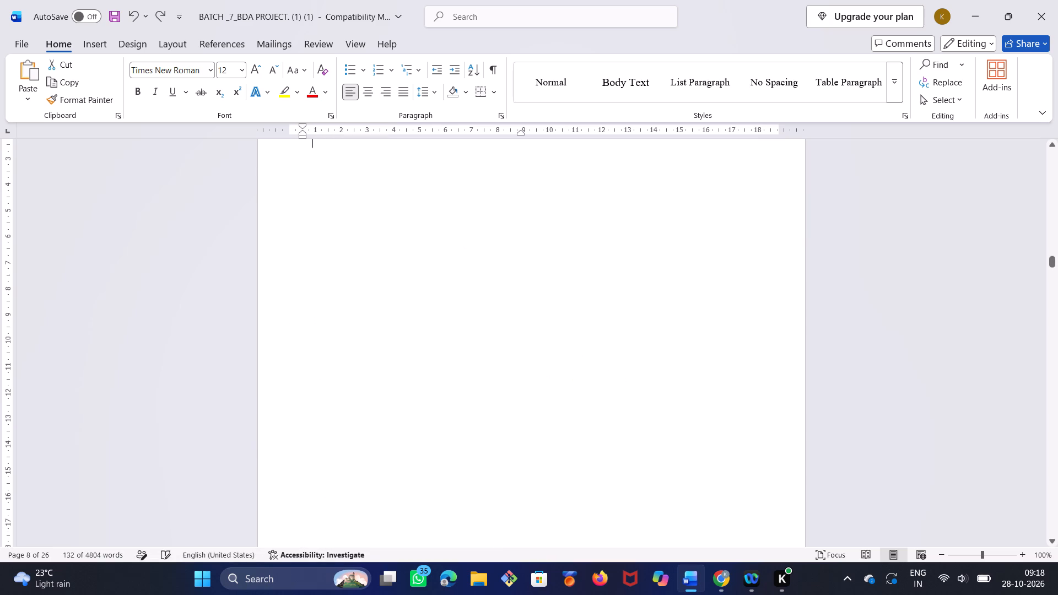
Delete the remaining "Literature Survey 1:" heading below the LITERATURE SURVEY chapter title.
scroll(488, 399, down, 4)
scroll(488, 399, up, 3)
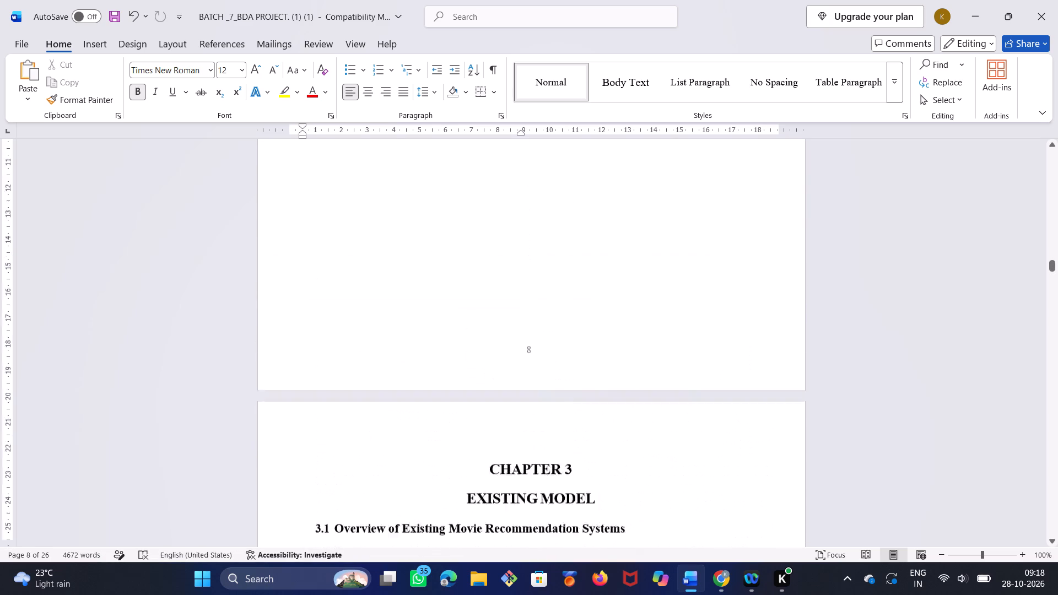
scroll(488, 399, up, 2)
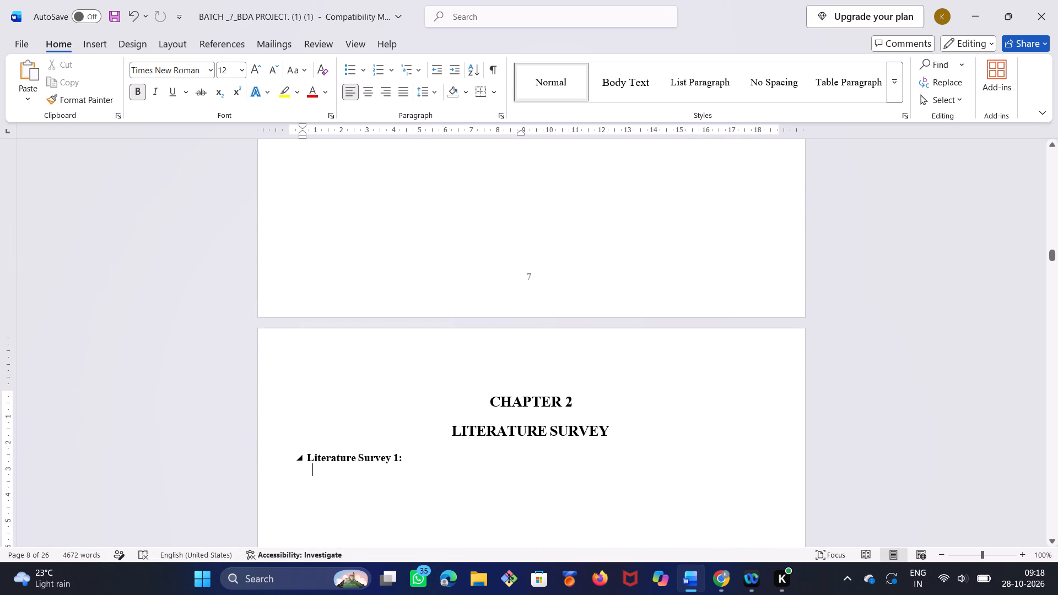
click(410, 458)
key(BackSpace)
key(BackSpace)
key(BackSpace)
key(BackSpace)
key(BackSpace)
key(BackSpace)
key(BackSpace)
key(BackSpace)
key(BackSpace)
key(BackSpace)
key(BackSpace)
key(BackSpace)
key(BackSpace)
key(BackSpace)
key(BackSpace)
key(BackSpace)
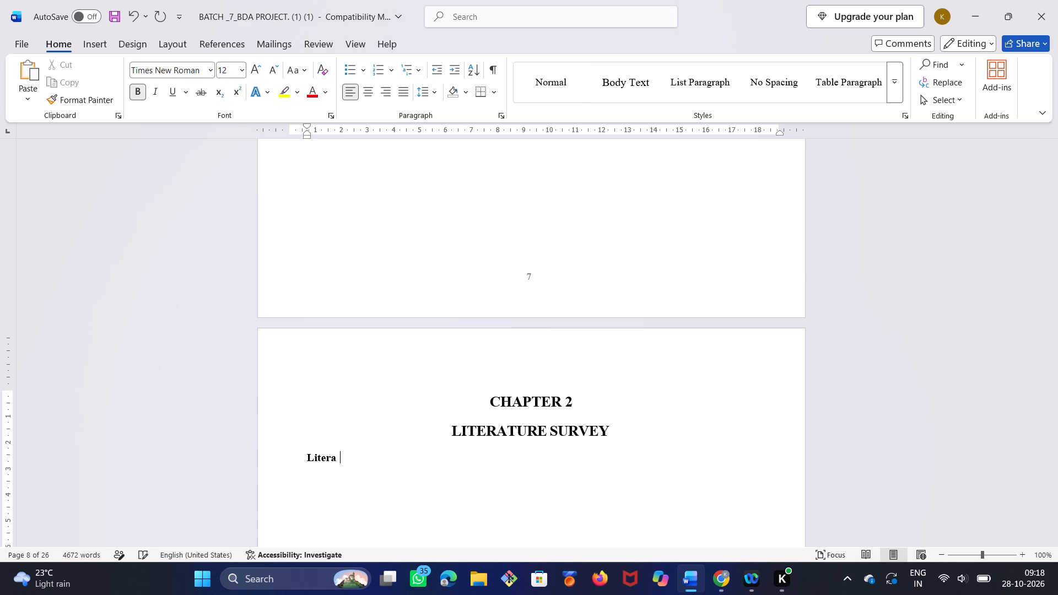
key(BackSpace)
key(BackSpace)
key(BackSpace)
key(BackSpace)
click(721, 578)
scroll(563, 362, up, 1)
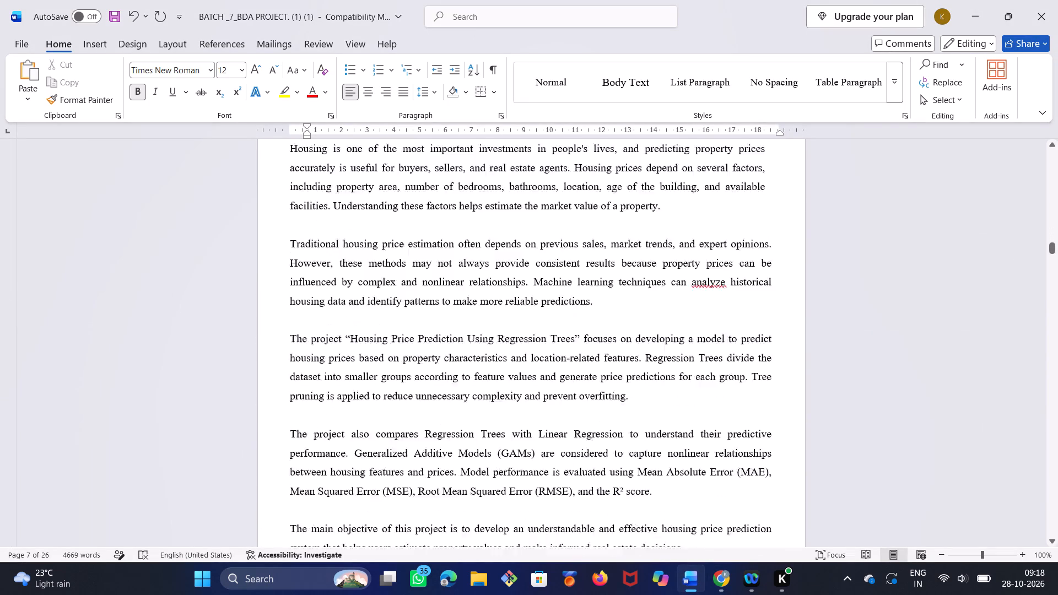
scroll(463, 372, down, 3)
scroll(463, 372, up, 5)
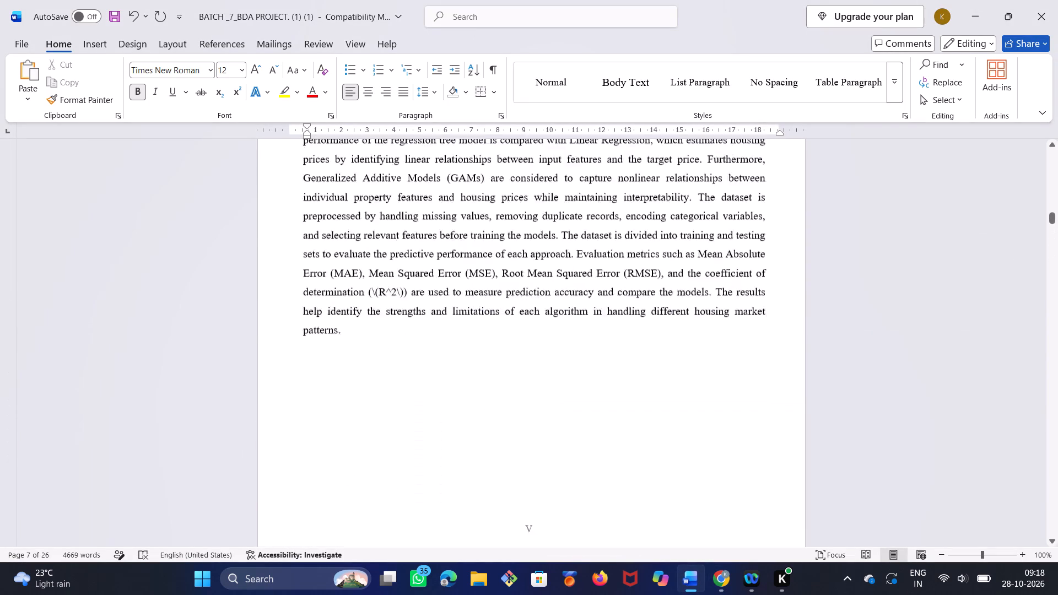
scroll(463, 372, down, 7)
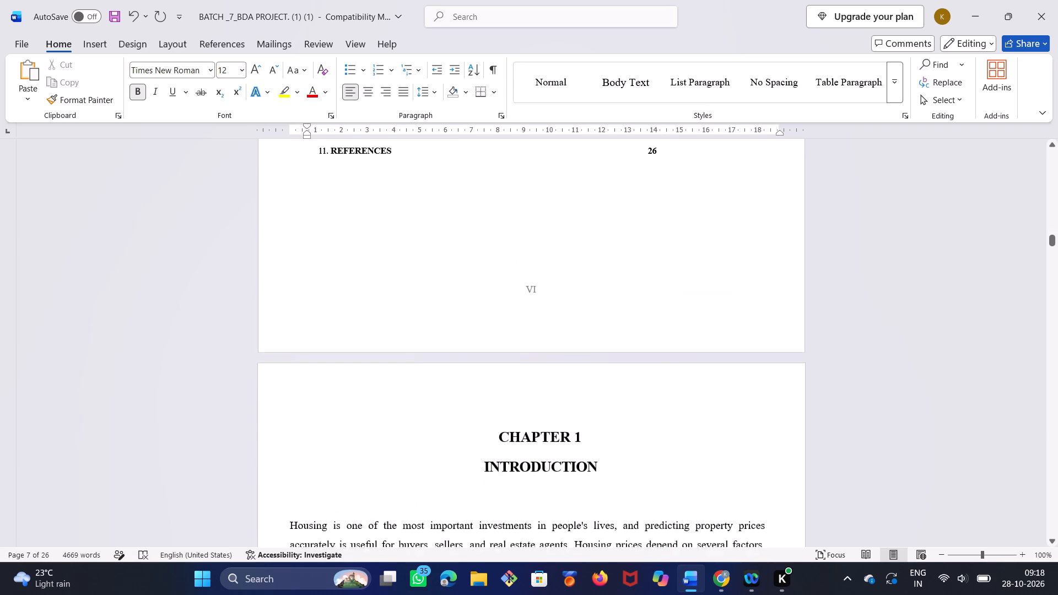
scroll(463, 372, down, 3)
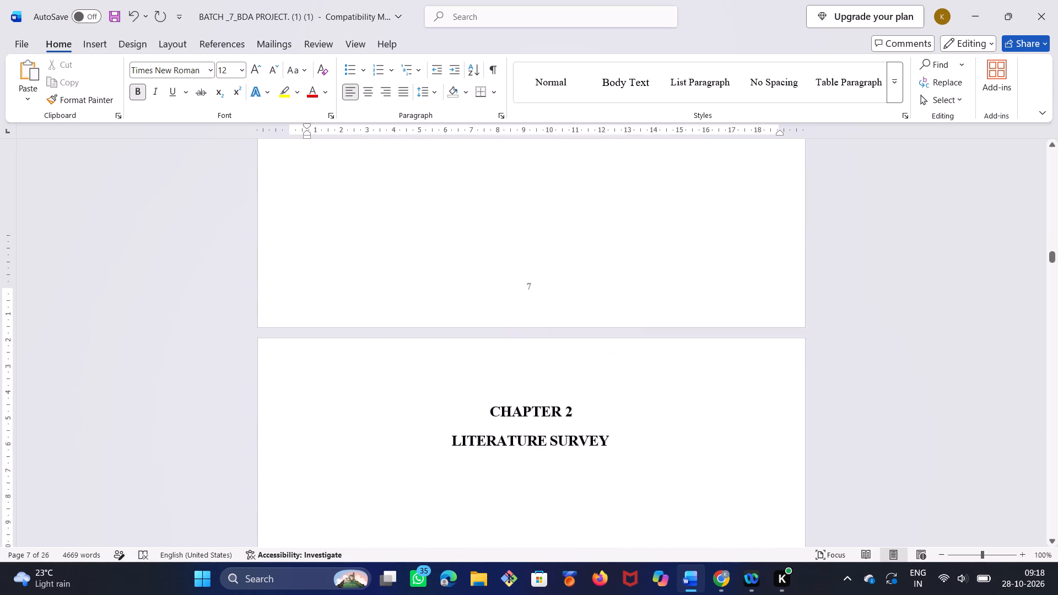
scroll(463, 372, down, 1)
scroll(463, 372, up, 1)
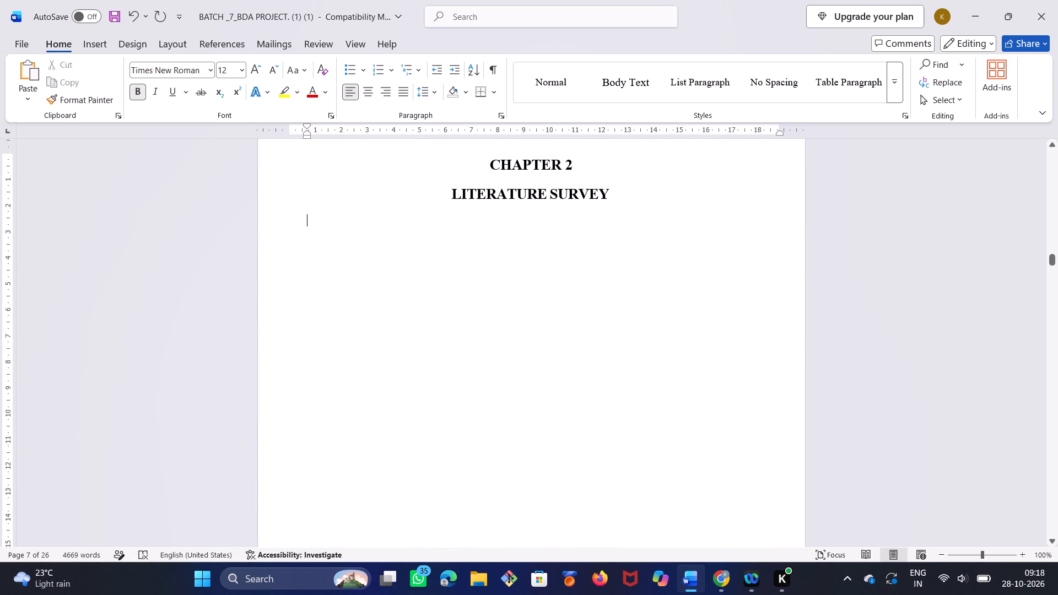
key(ctrl+v)
Insert a blank line between the end of the first abstract and the "Literature Survey 2" heading.
scroll(463, 372, down, 1)
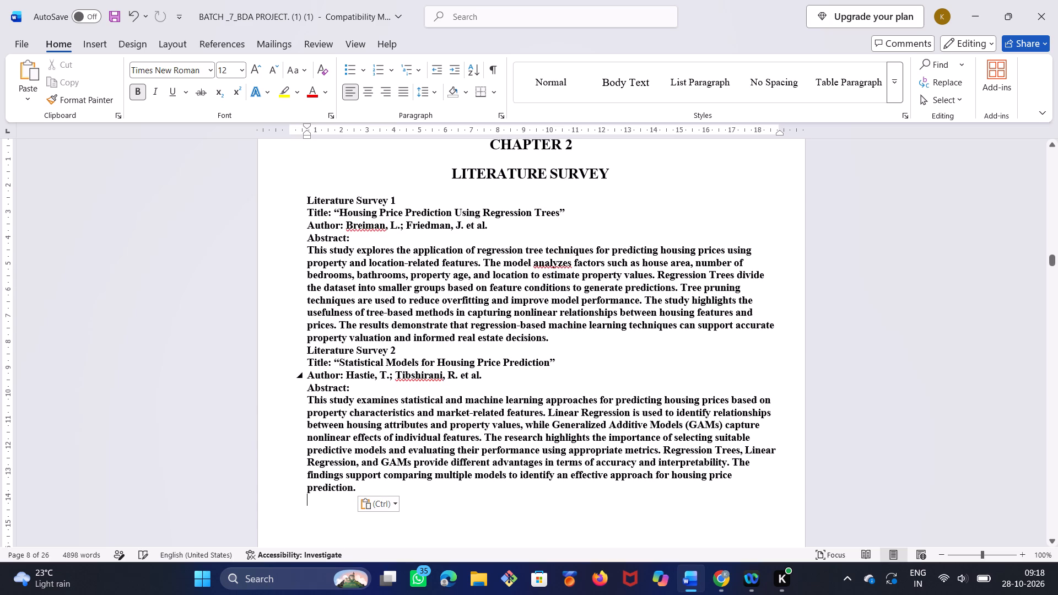
click(549, 337)
key(Return)
Set the line spacing to 1.5 for the LITERATURE SURVEY heading and both pasted surveys.
scroll(549, 337, up, 1)
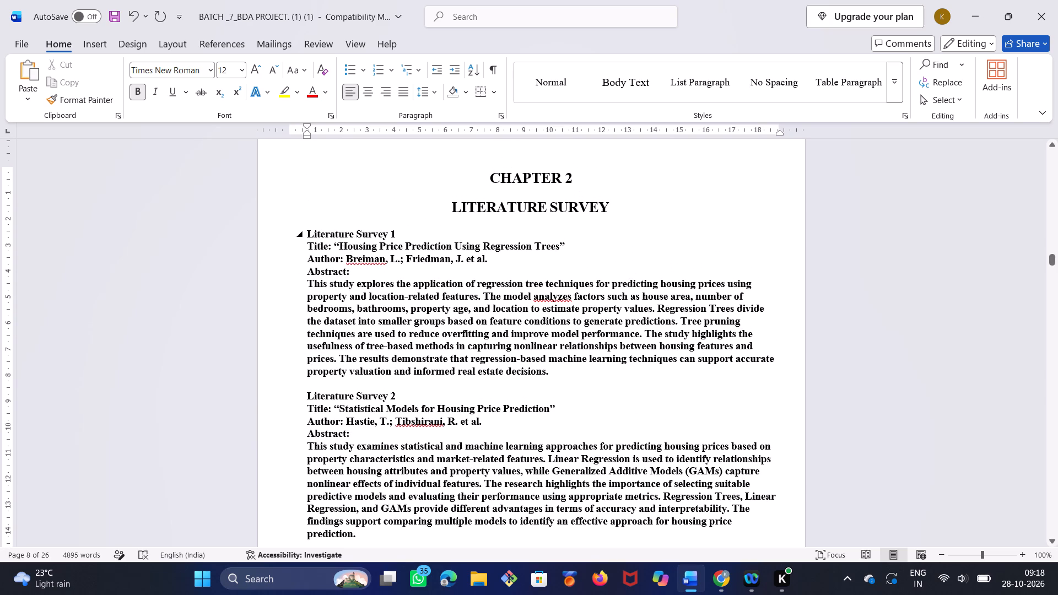
scroll(316, 239, down, 1)
drag(306, 205, 339, 232)
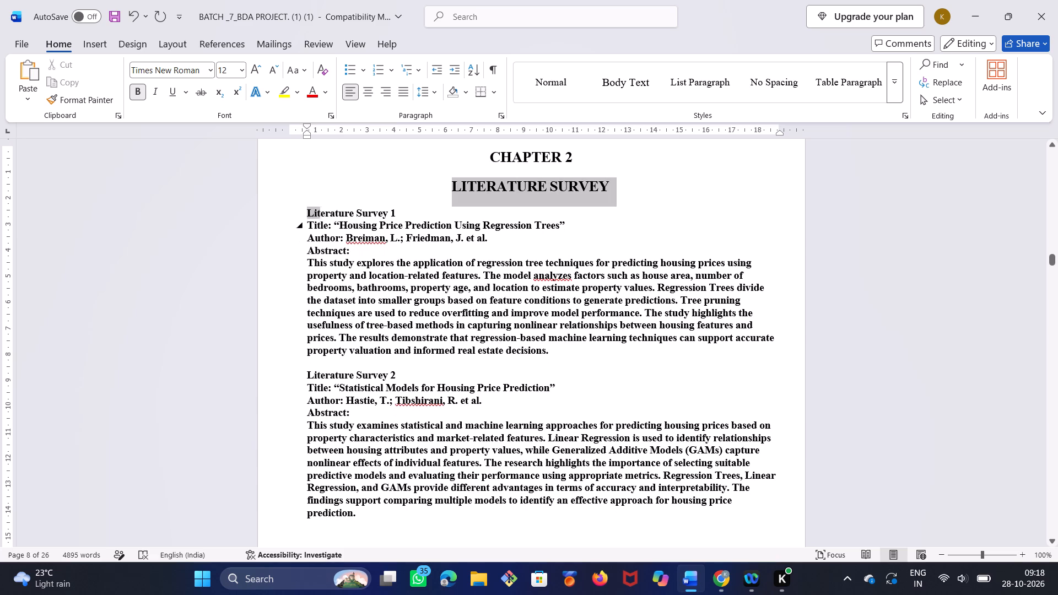
drag(339, 232, 414, 540)
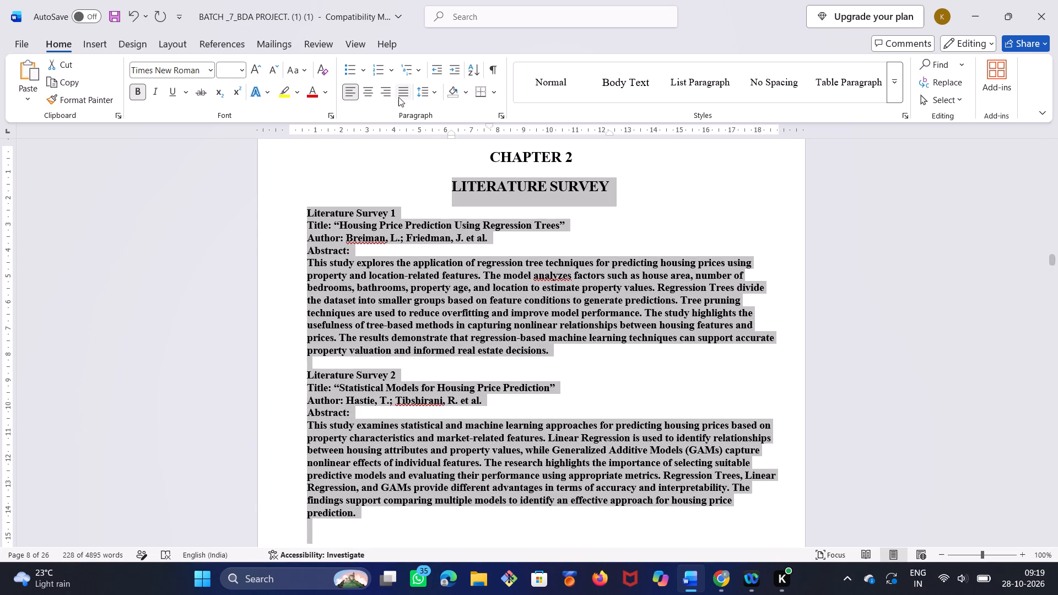
click(435, 89)
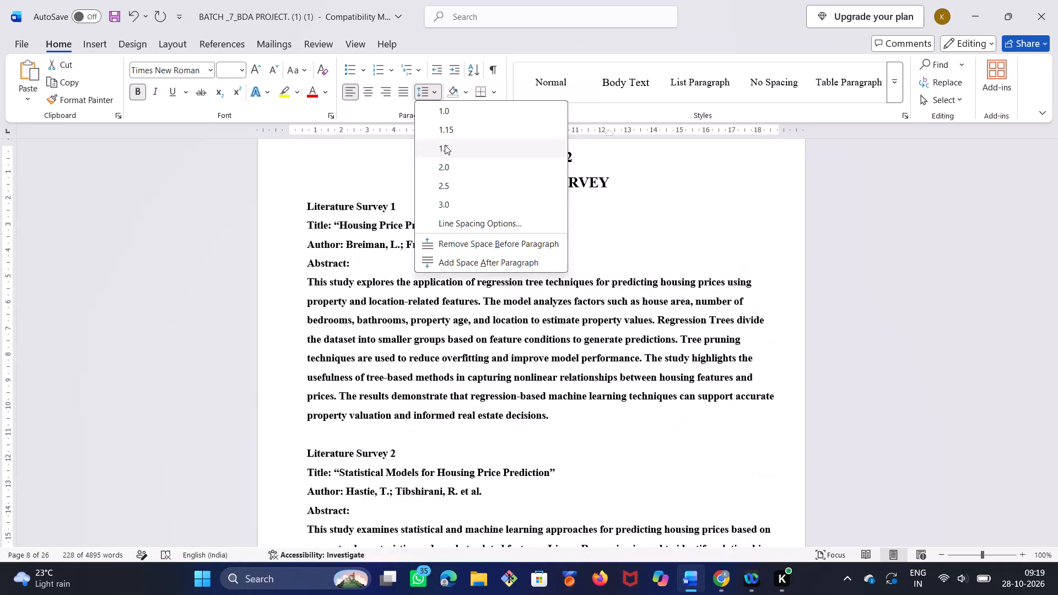
click(445, 145)
scroll(481, 354, down, 1)
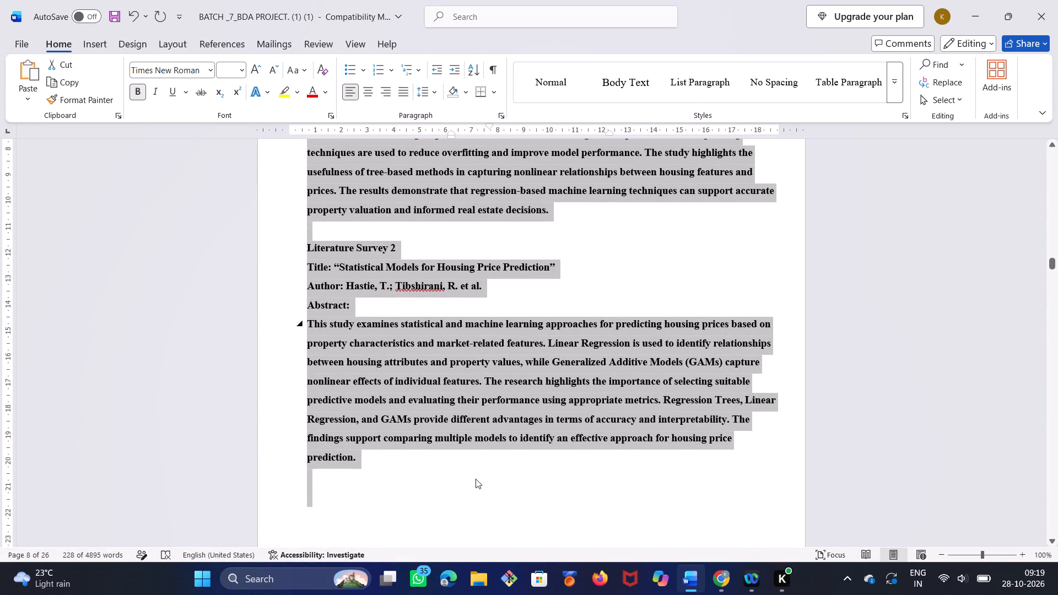
click(476, 479)
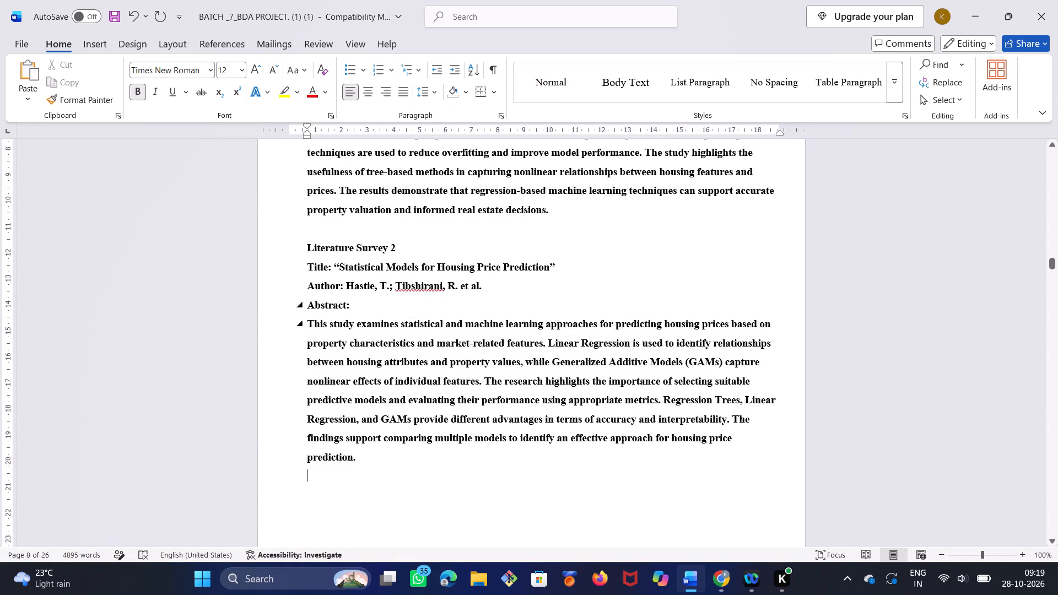
Remove bold from the Literature Survey 2 abstract paragraph, leaving its "Abstract:" label bold.
drag(310, 317, 378, 469)
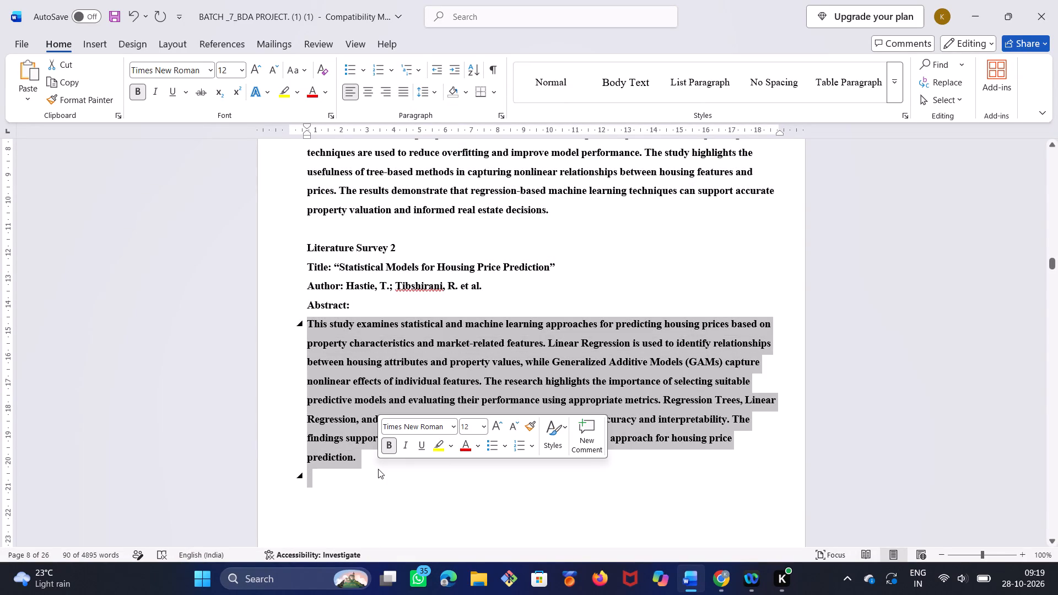
click(390, 446)
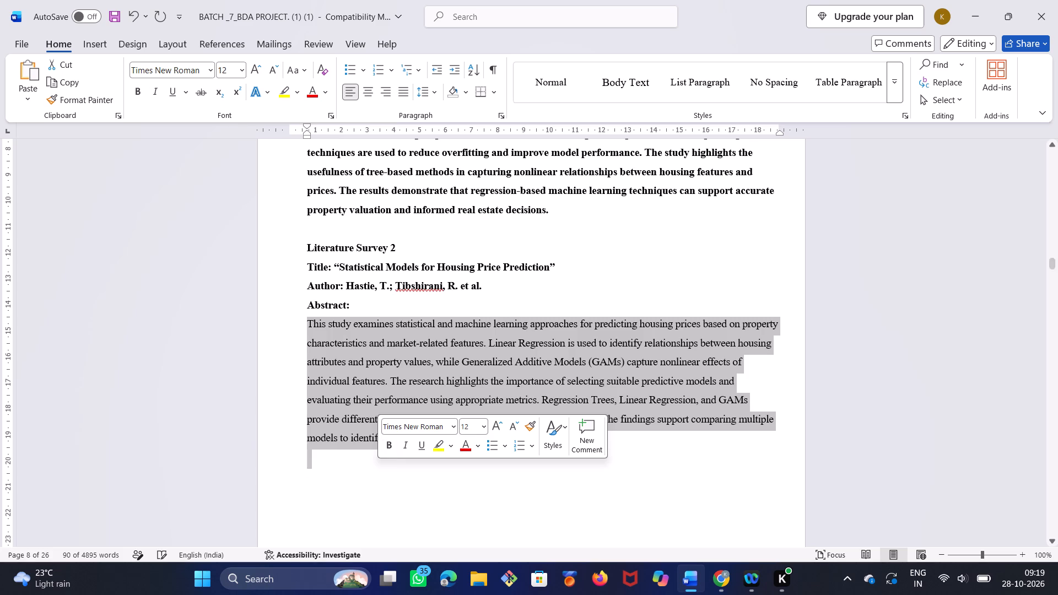
click(438, 489)
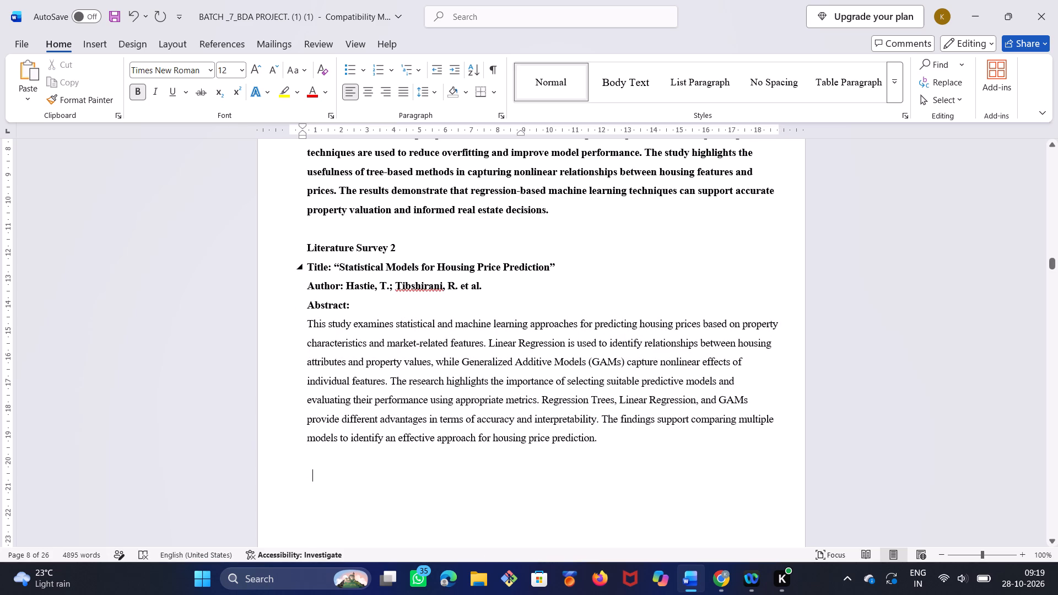
Remove bold from the title text and author names of Literature Survey 2, leaving the "Title:" and "Author:" labels bold.
drag(341, 265, 353, 283)
drag(353, 283, 568, 271)
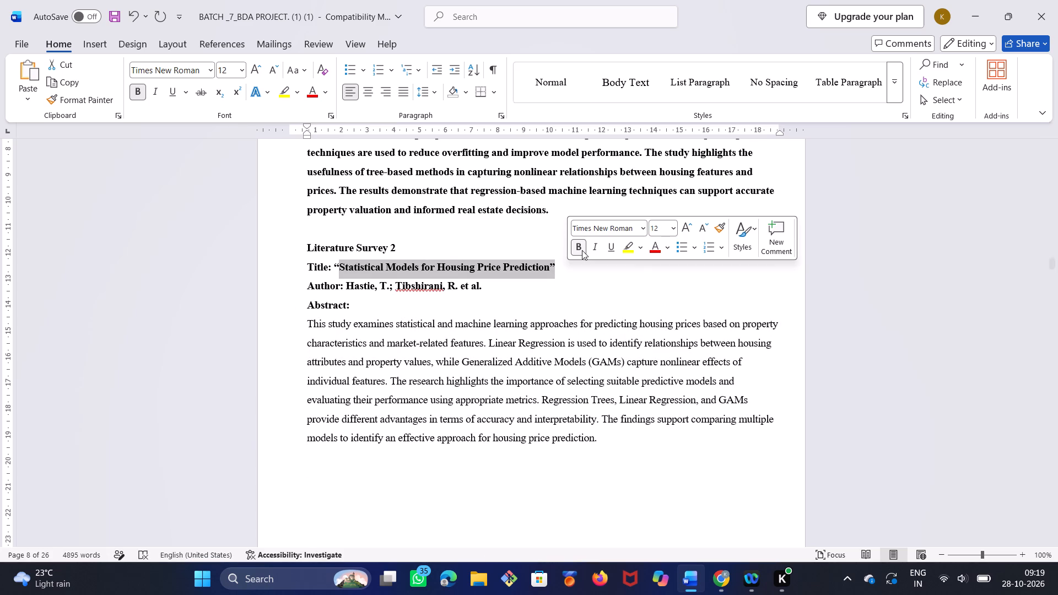
click(582, 250)
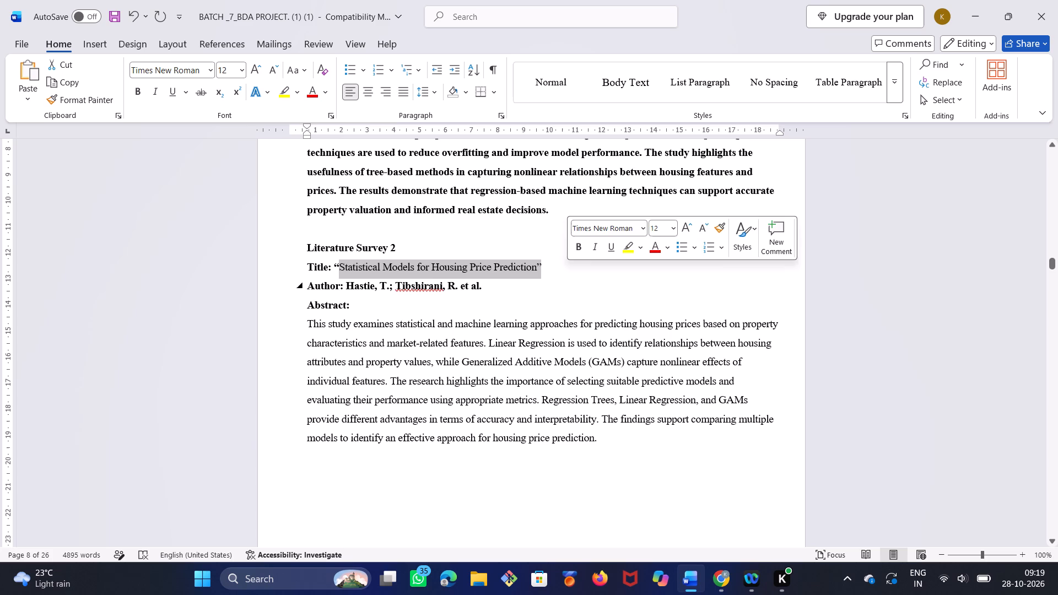
drag(349, 286, 482, 289)
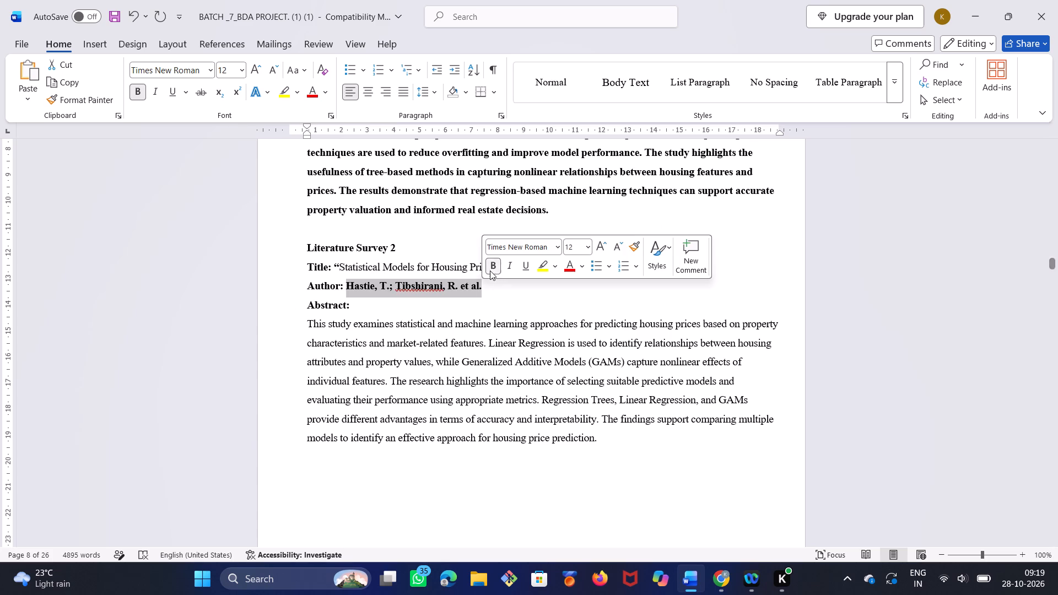
click(491, 268)
click(511, 315)
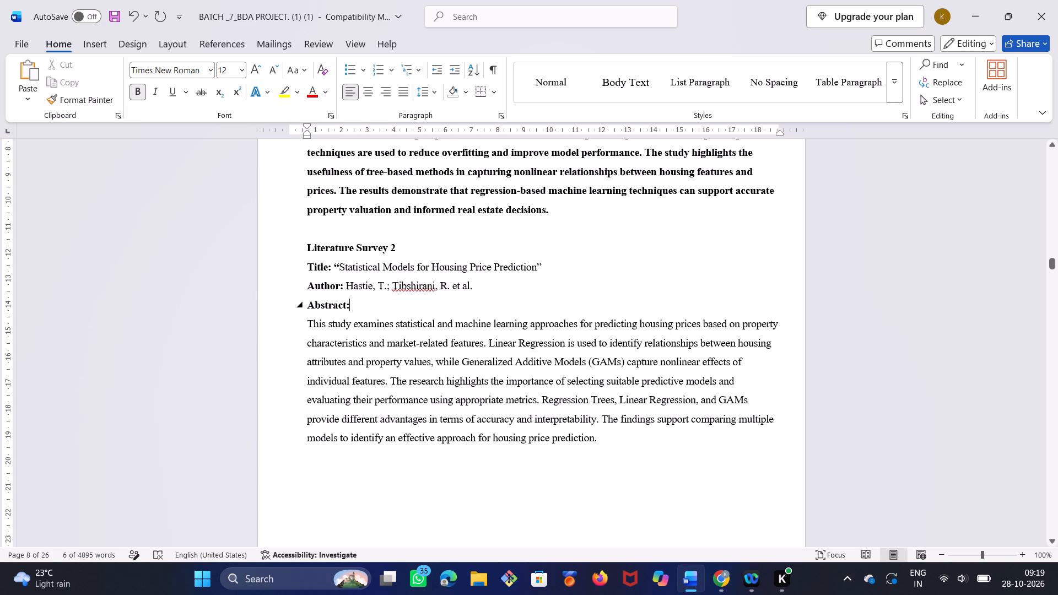
Insert a blank line between the "Literature Survey 2" heading and its title line.
click(402, 246)
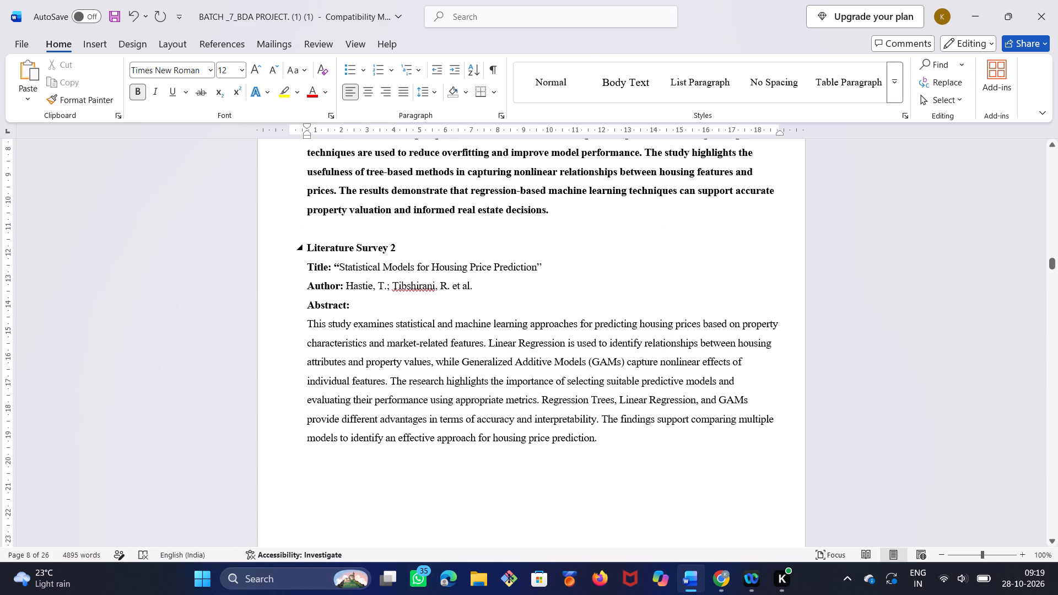
key(Return)
Remove bold from the abstract paragraph, author names and quoted title of Literature Survey 1, leaving the label words bold.
scroll(402, 246, up, 1)
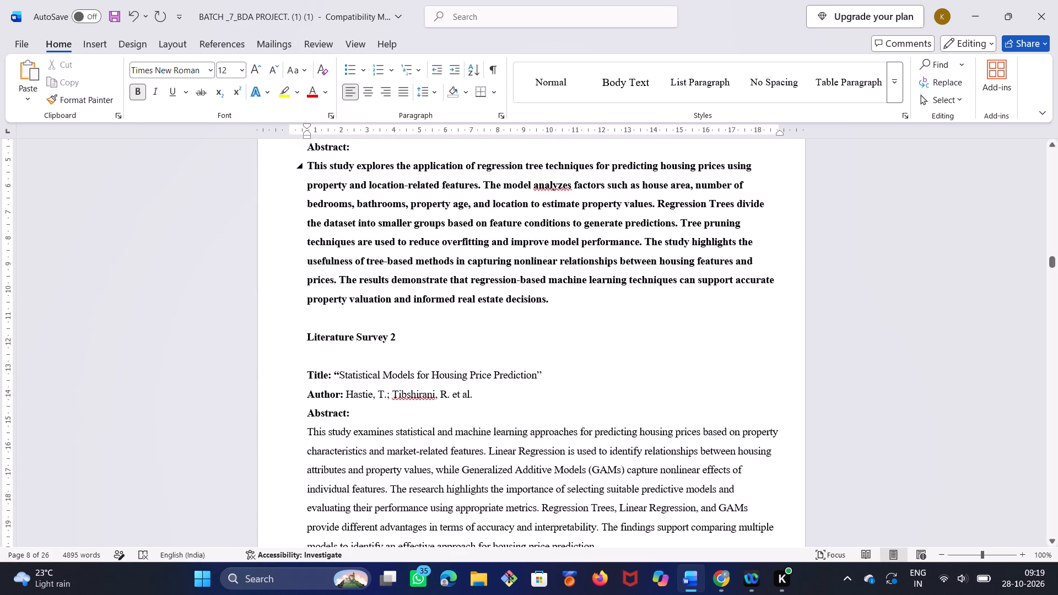
drag(308, 164, 568, 301)
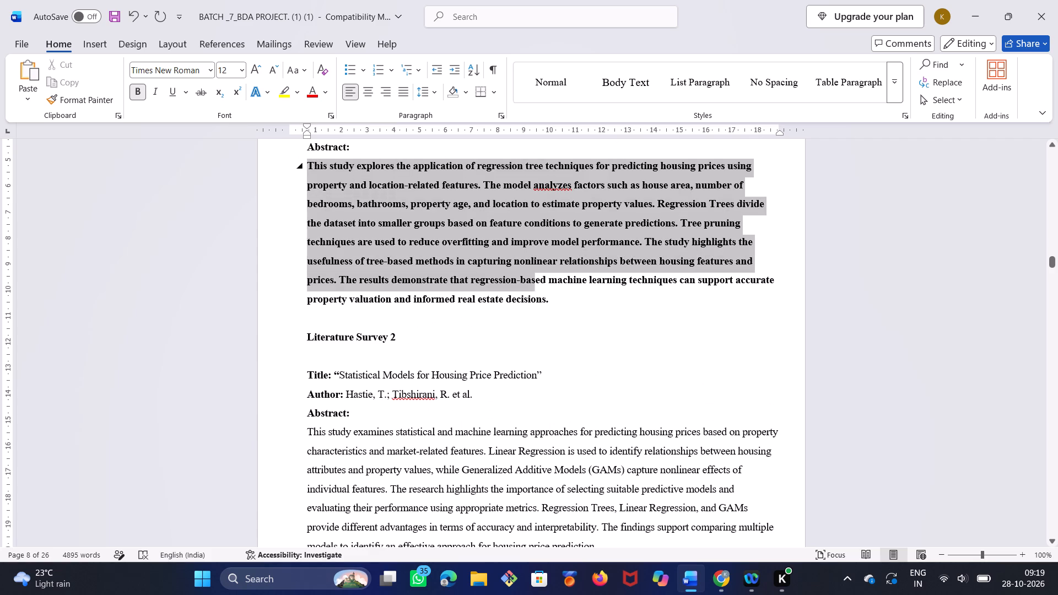
drag(568, 301, 572, 304)
click(580, 277)
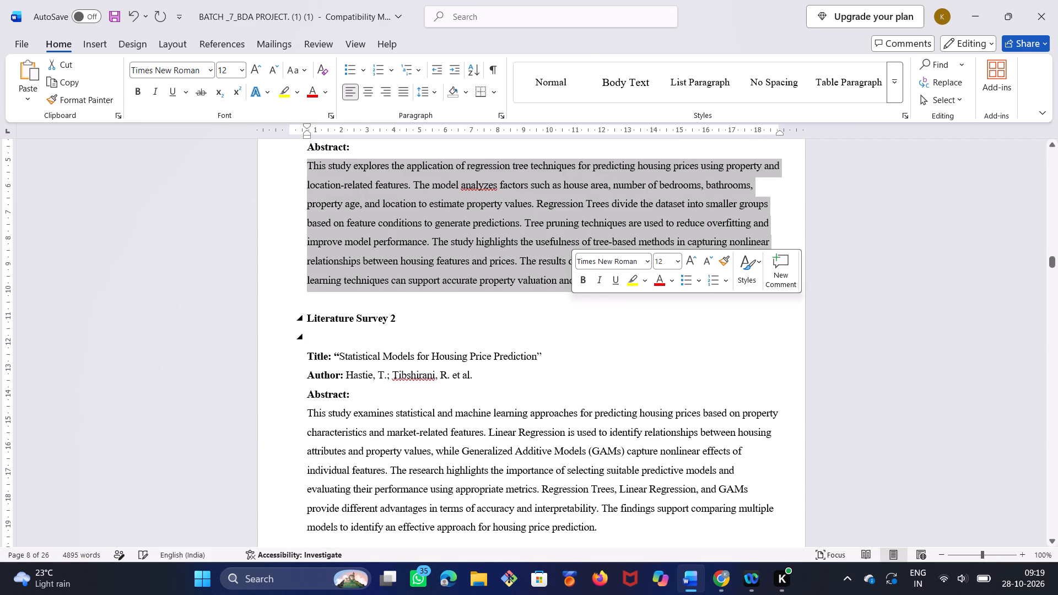
scroll(583, 340, up, 1)
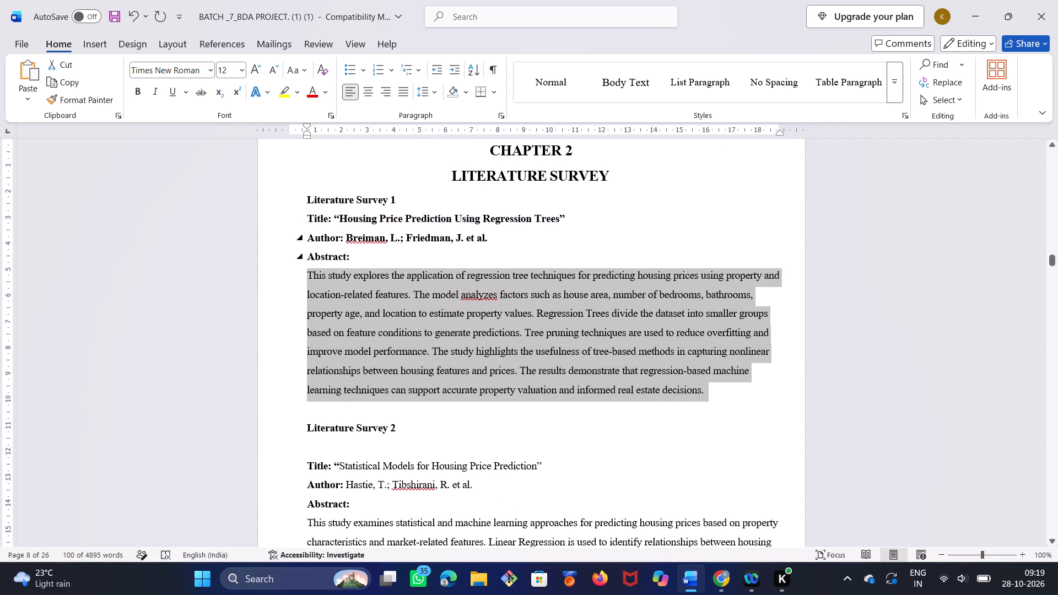
drag(341, 238, 495, 239)
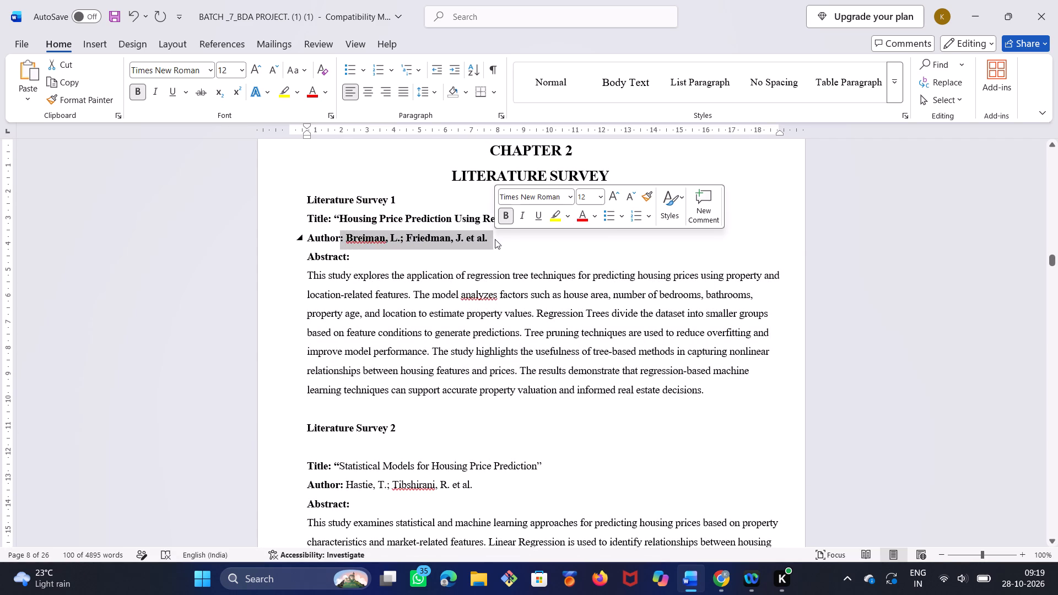
click(506, 221)
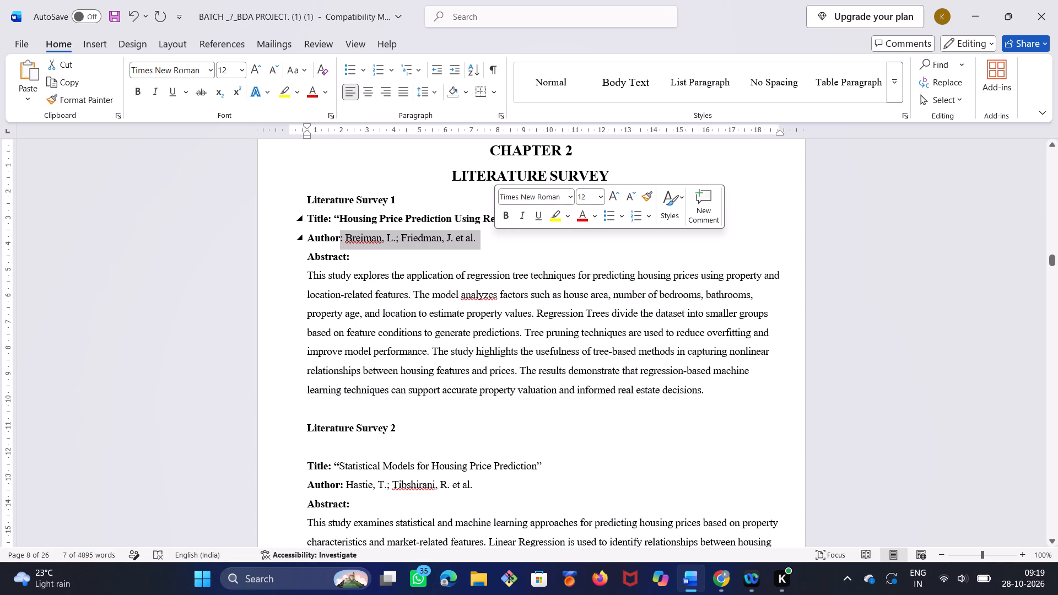
drag(334, 219, 577, 208)
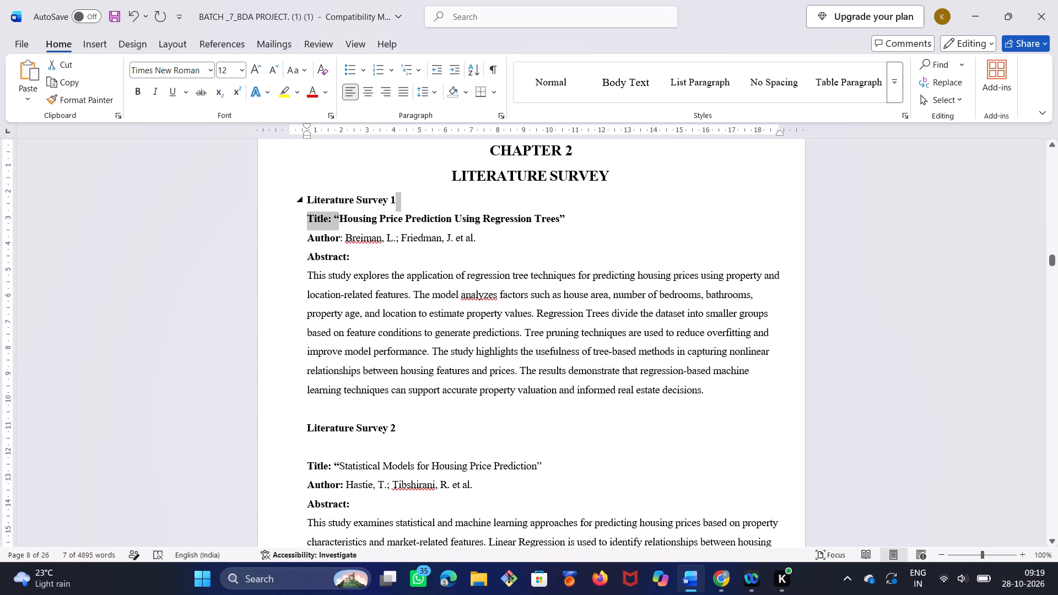
drag(577, 208, 571, 220)
click(586, 194)
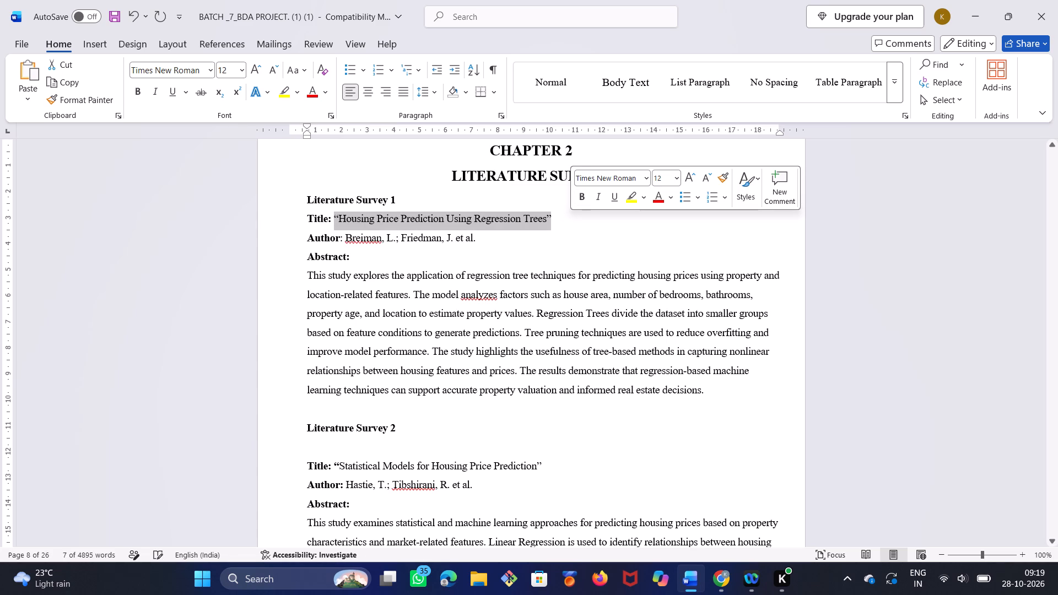
click(581, 239)
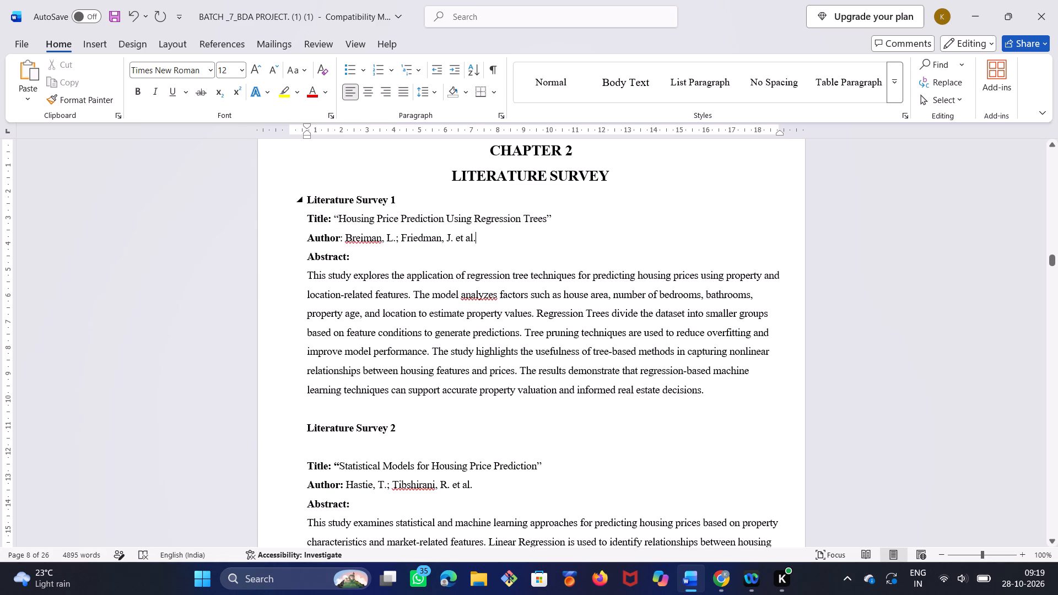
Insert a blank line between the "Literature Survey 1" heading and its title line.
click(397, 201)
key(Return)
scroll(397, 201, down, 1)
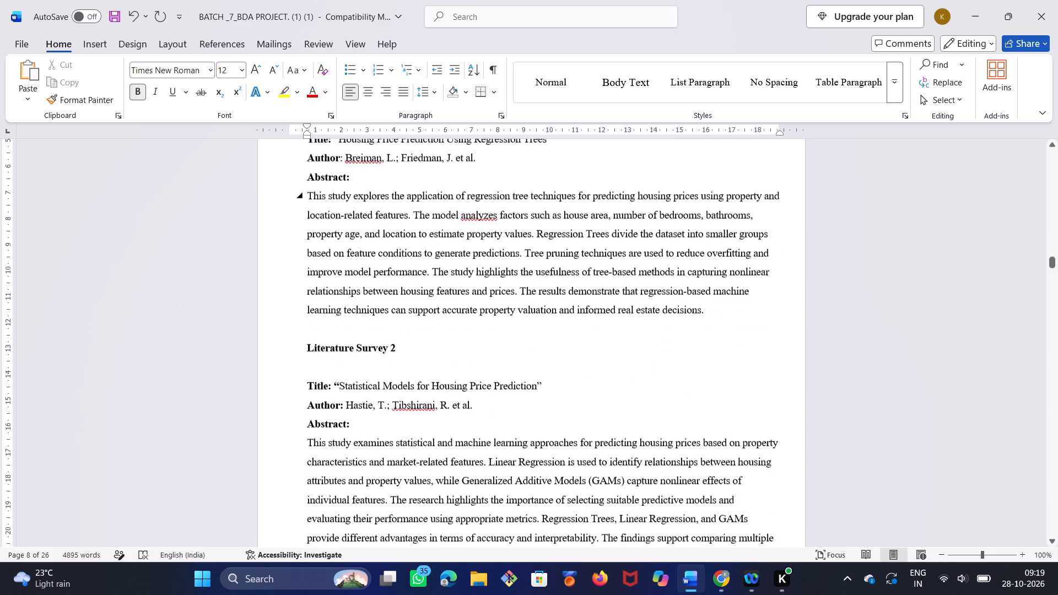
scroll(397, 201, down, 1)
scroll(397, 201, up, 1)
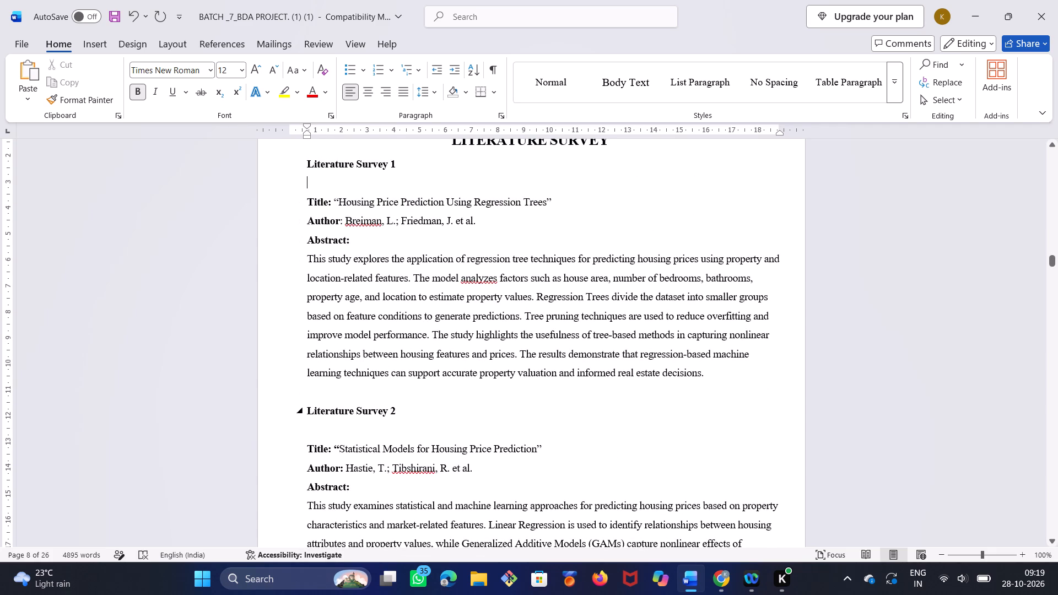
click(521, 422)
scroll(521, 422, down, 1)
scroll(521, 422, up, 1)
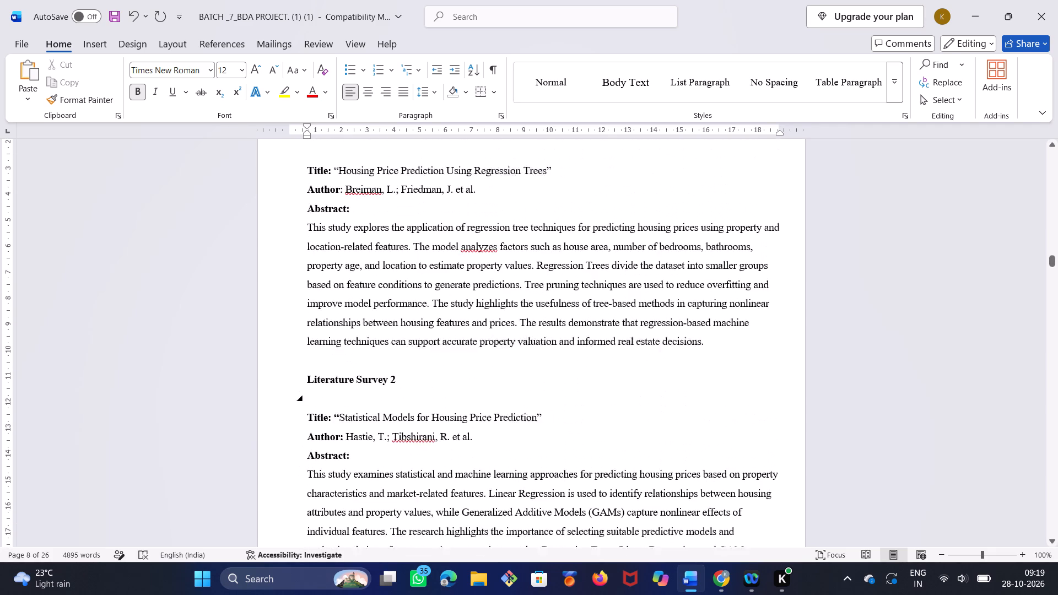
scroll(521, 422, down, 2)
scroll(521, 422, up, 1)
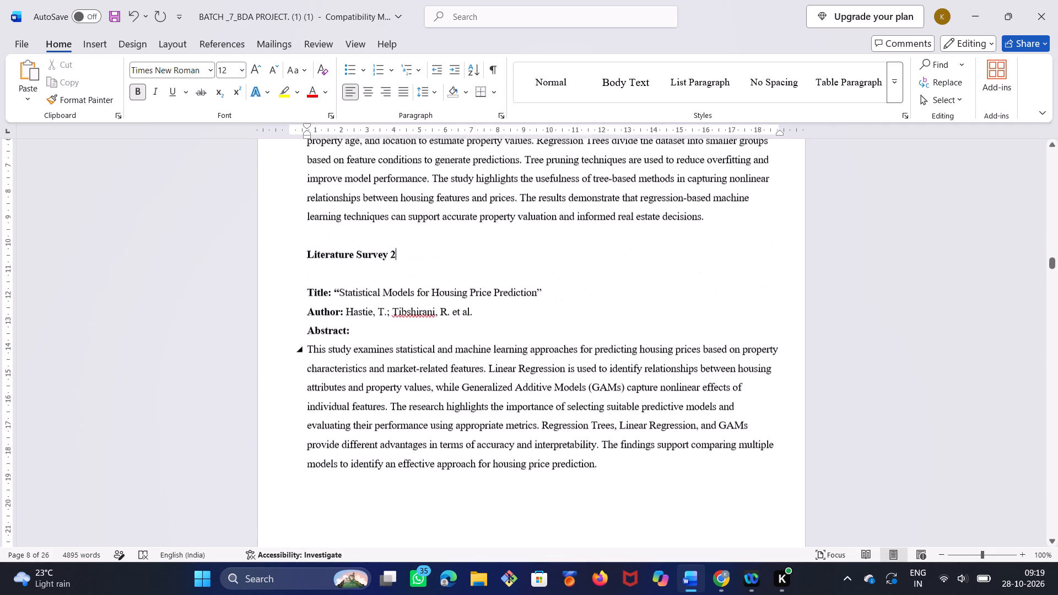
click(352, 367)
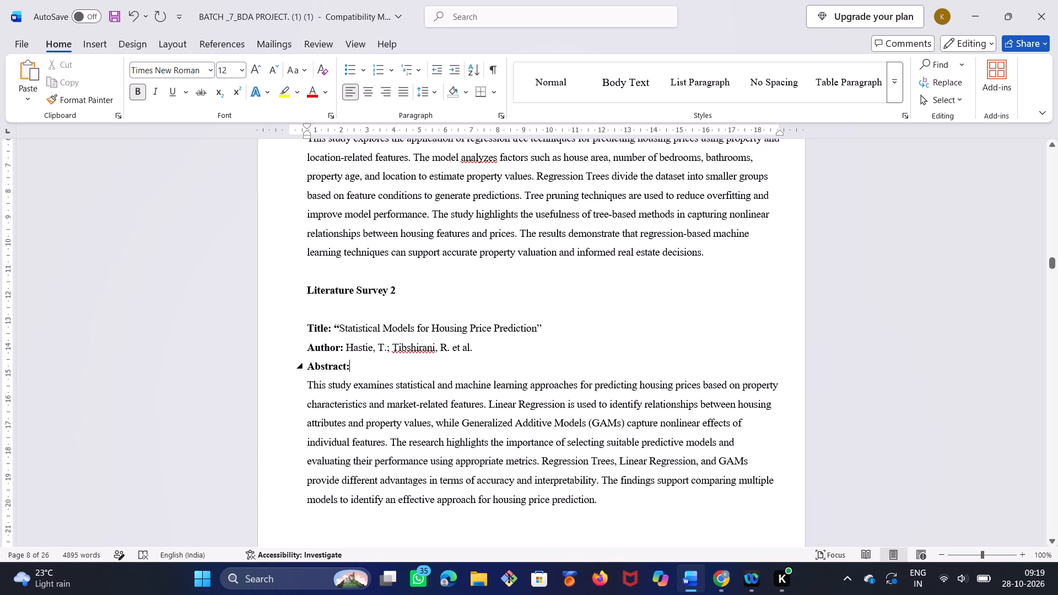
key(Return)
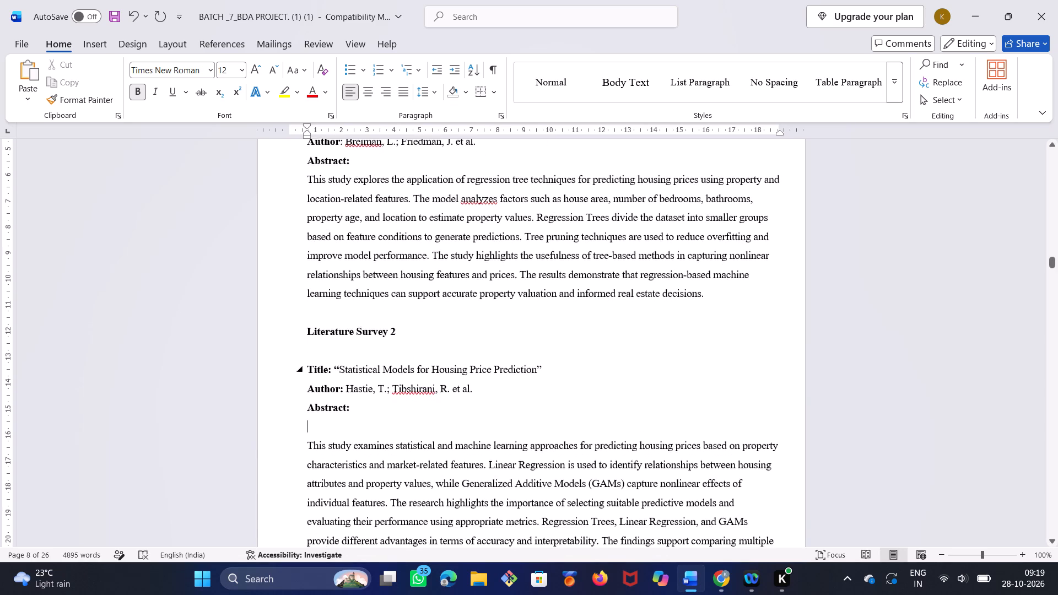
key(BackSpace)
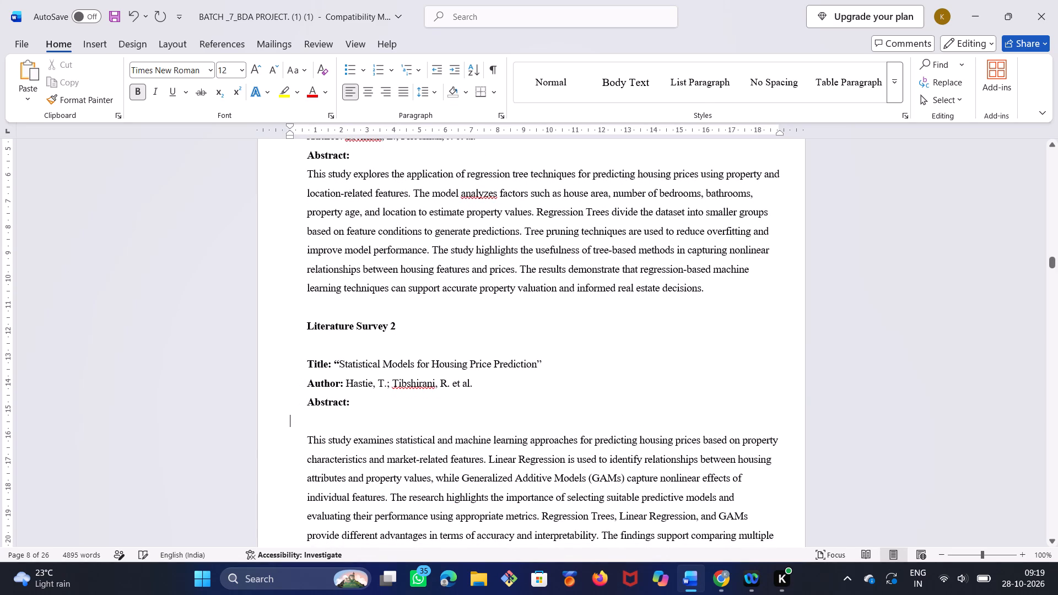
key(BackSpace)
Insert one more blank line after the end of the Literature Survey 1 abstract paragraph.
scroll(274, 402, up, 1)
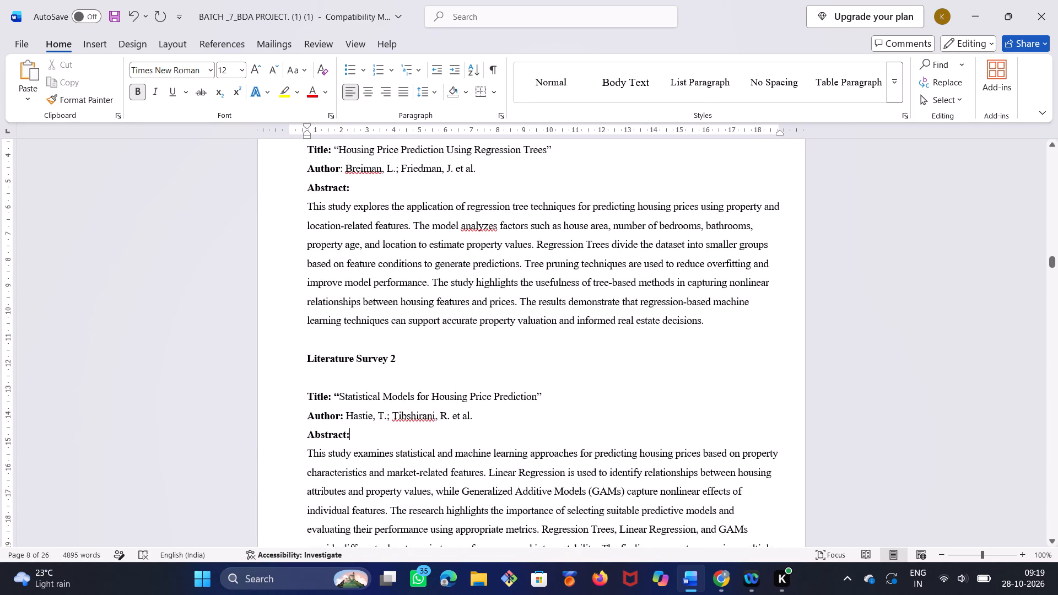
scroll(237, 309, up, 1)
click(708, 358)
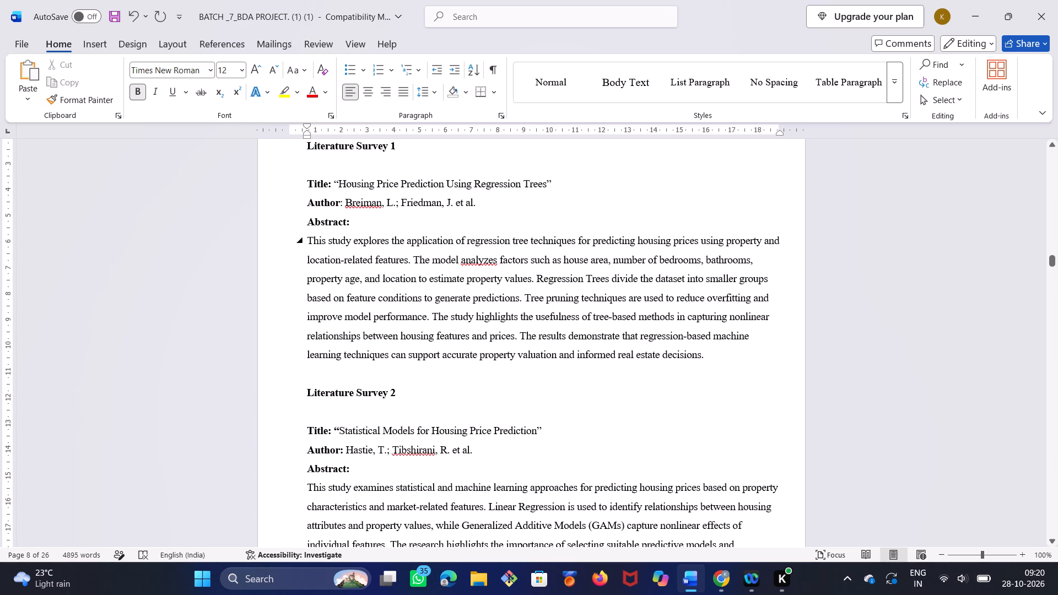
key(Return)
Correct the flagged word "analyzes" in the Literature Survey 1 abstract to the suggested spelling "analyses".
scroll(708, 358, up, 1)
scroll(708, 358, down, 1)
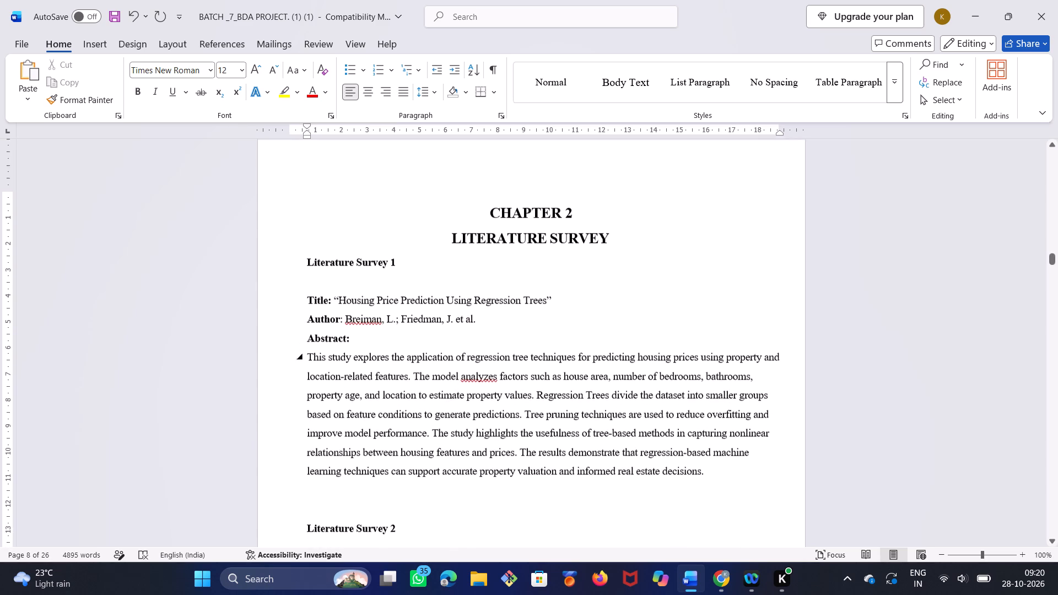
scroll(708, 358, down, 1)
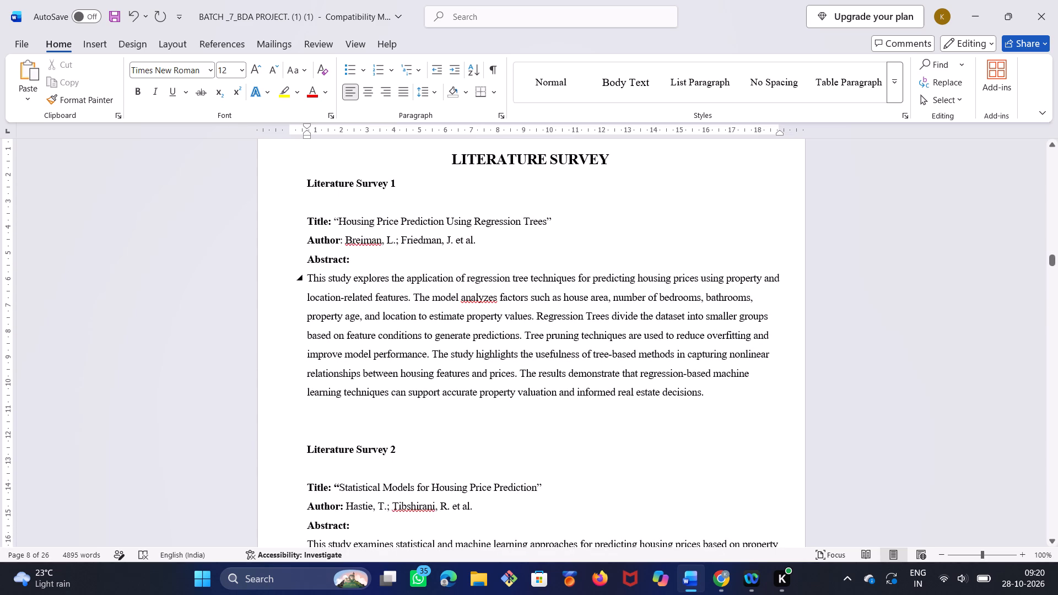
drag(495, 297, 463, 297)
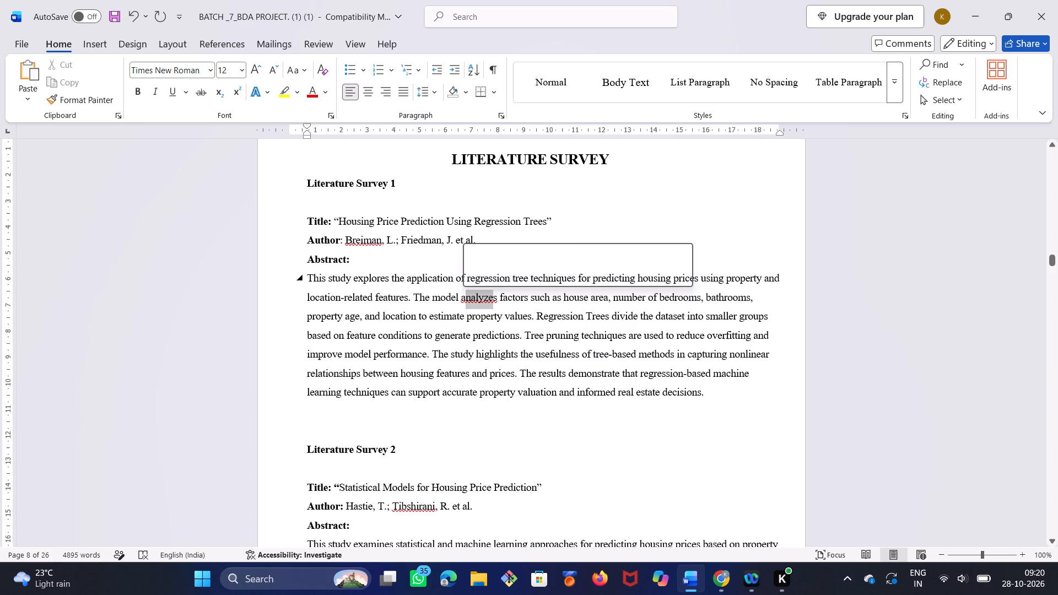
right_click(463, 297)
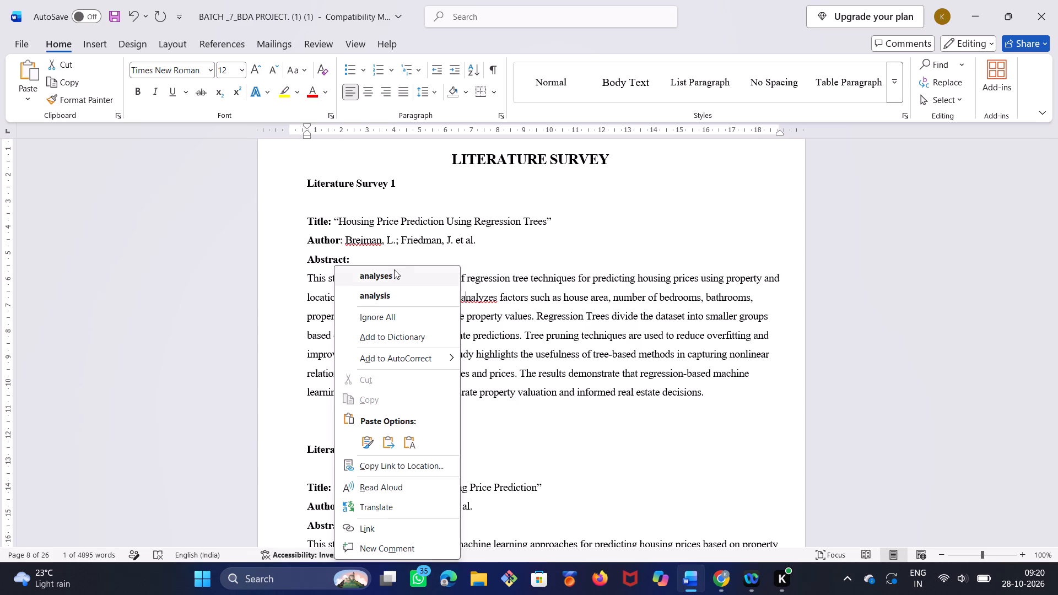
click(394, 270)
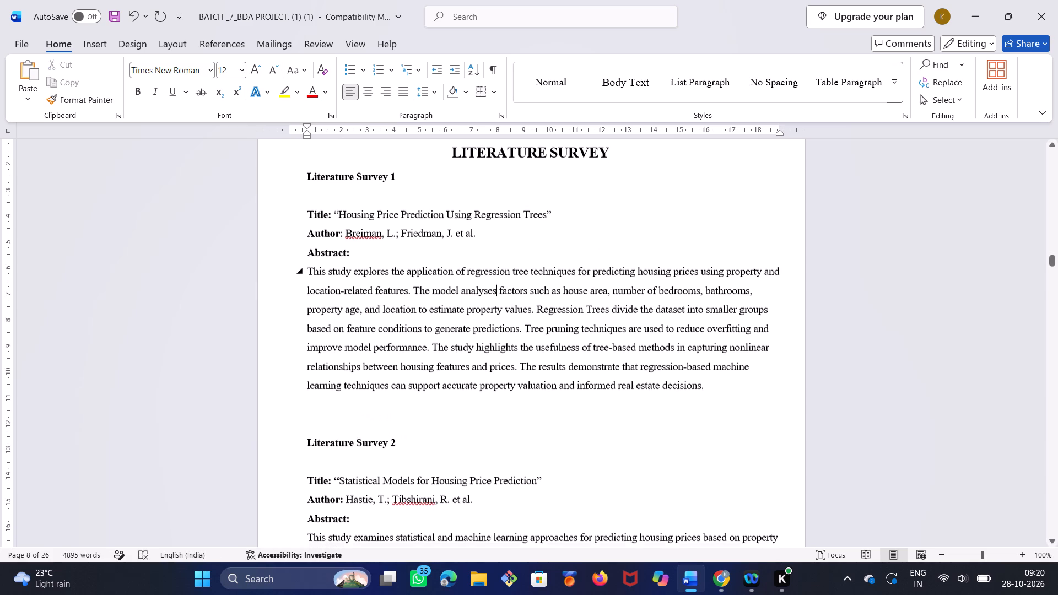
Insert a blank line between the "Abstract:" label and the abstract paragraph in both Literature Survey 2 and Literature Survey 1.
scroll(484, 369, down, 3)
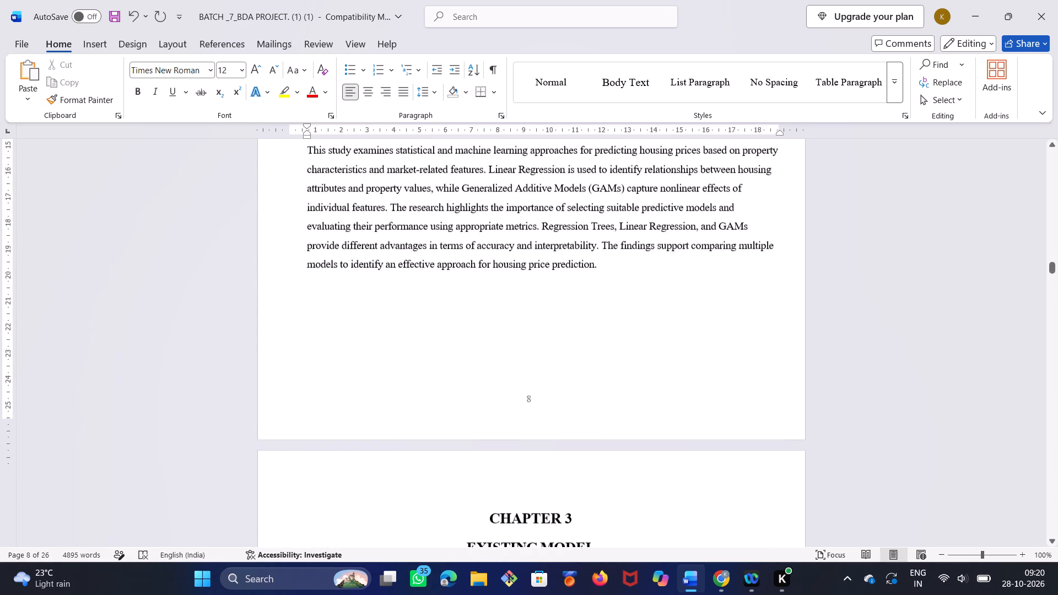
scroll(484, 369, down, 1)
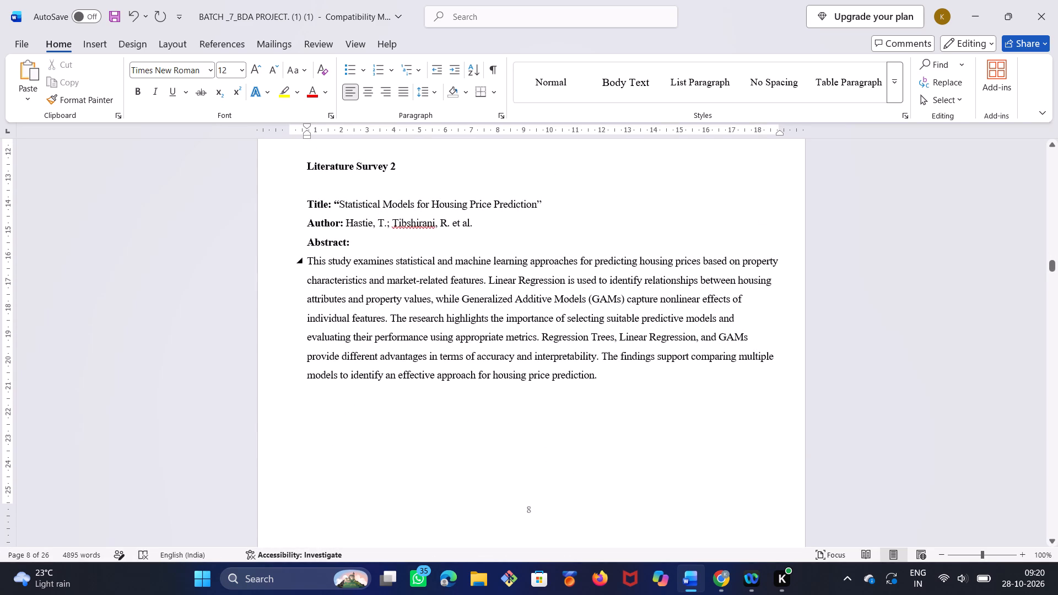
click(358, 241)
key(Return)
scroll(358, 241, up, 1)
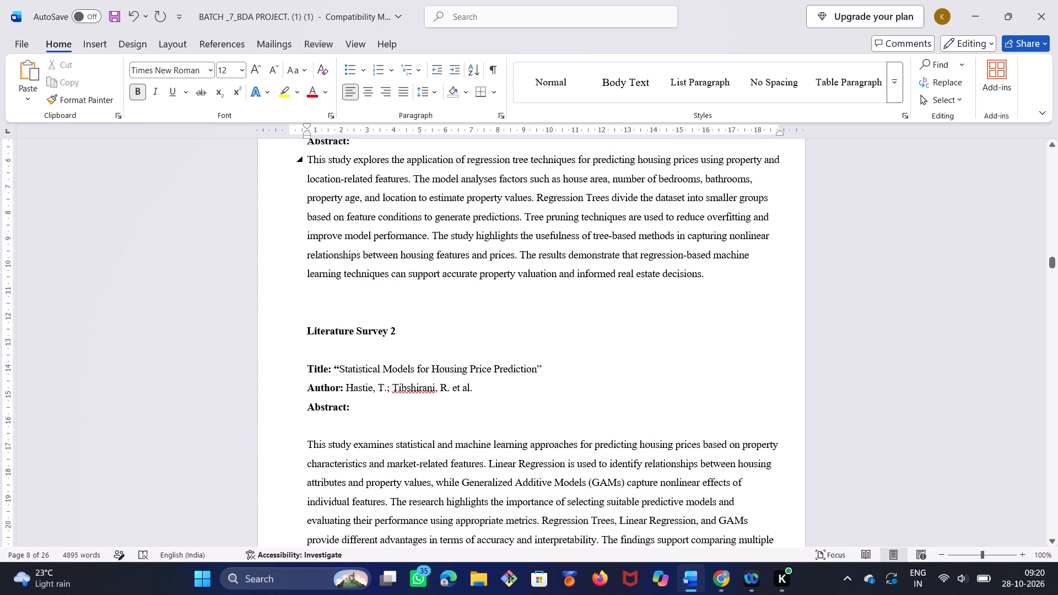
click(353, 151)
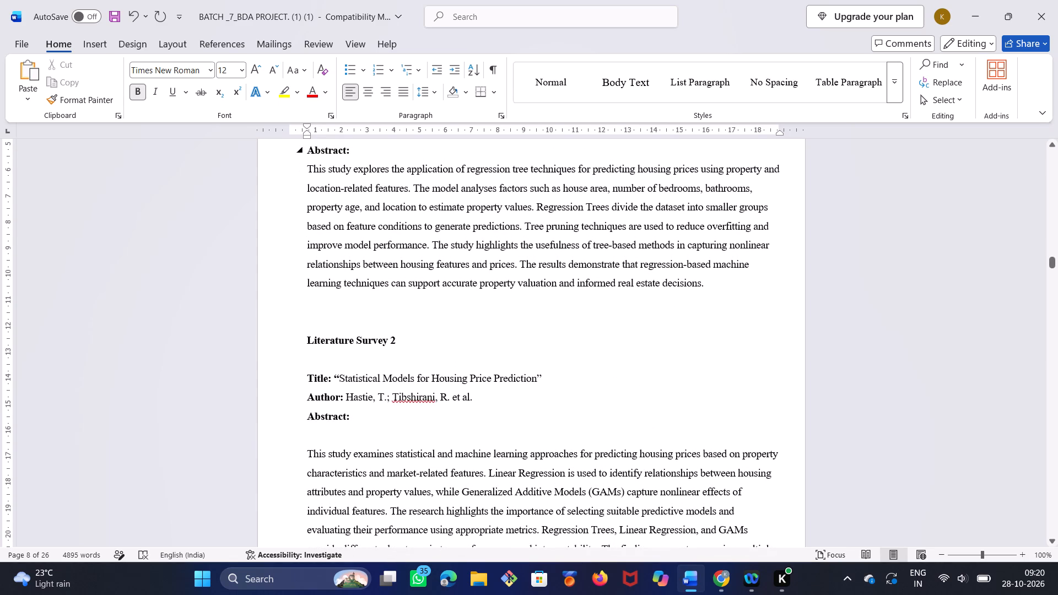
key(Return)
scroll(353, 151, up, 1)
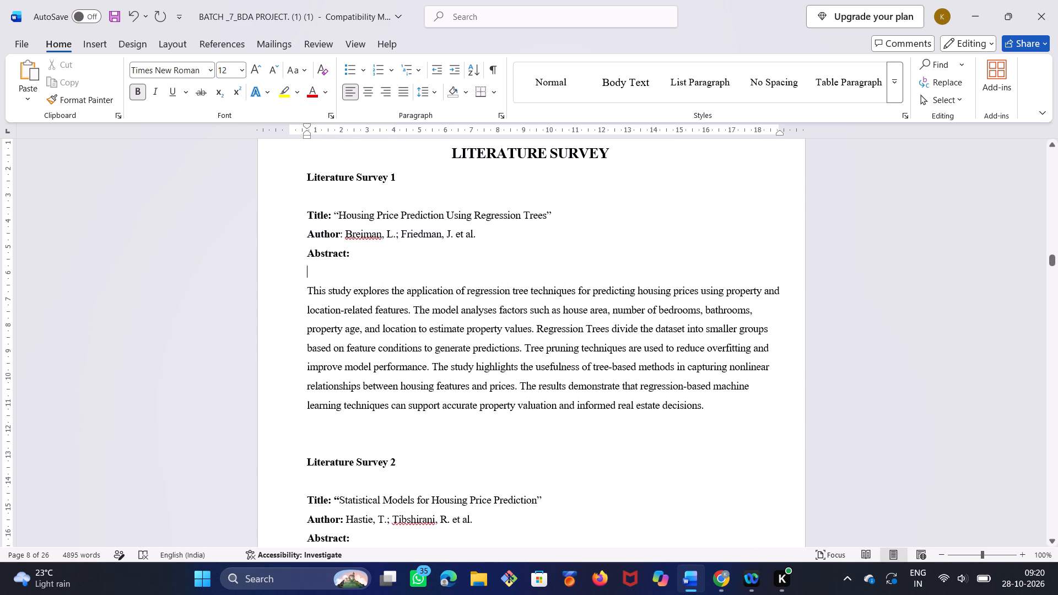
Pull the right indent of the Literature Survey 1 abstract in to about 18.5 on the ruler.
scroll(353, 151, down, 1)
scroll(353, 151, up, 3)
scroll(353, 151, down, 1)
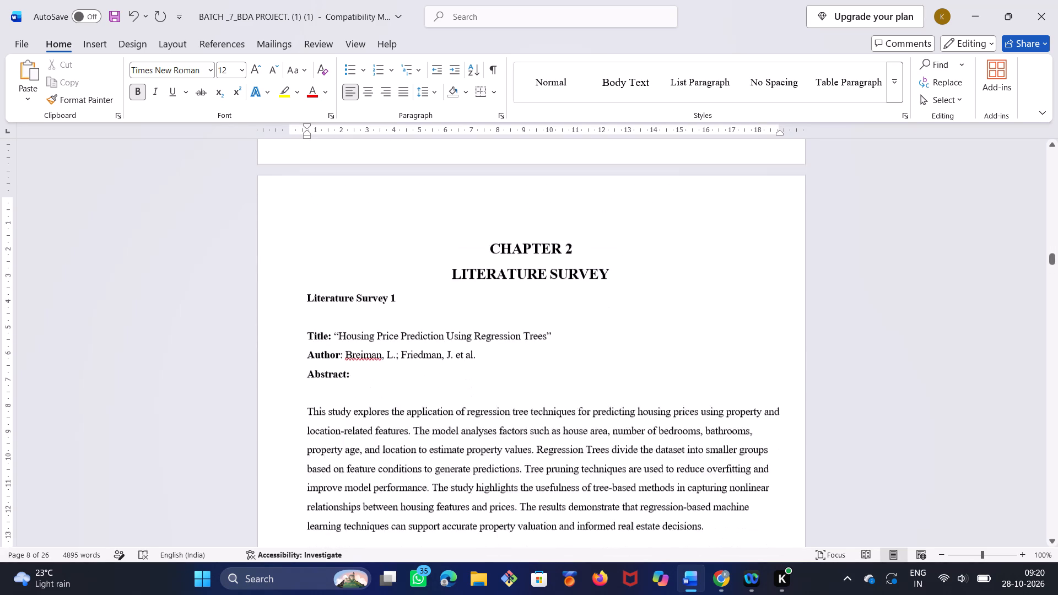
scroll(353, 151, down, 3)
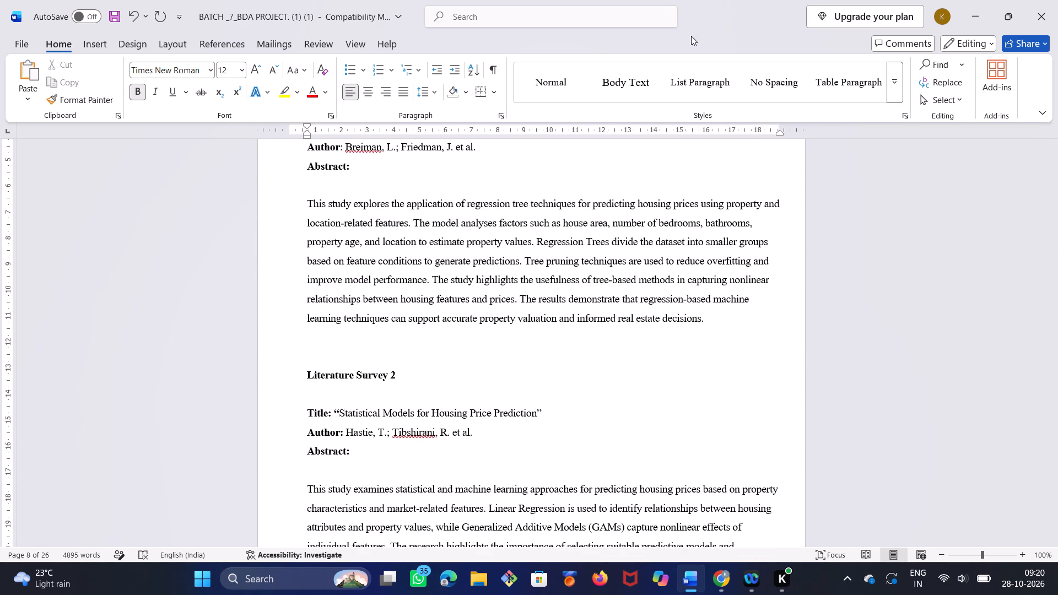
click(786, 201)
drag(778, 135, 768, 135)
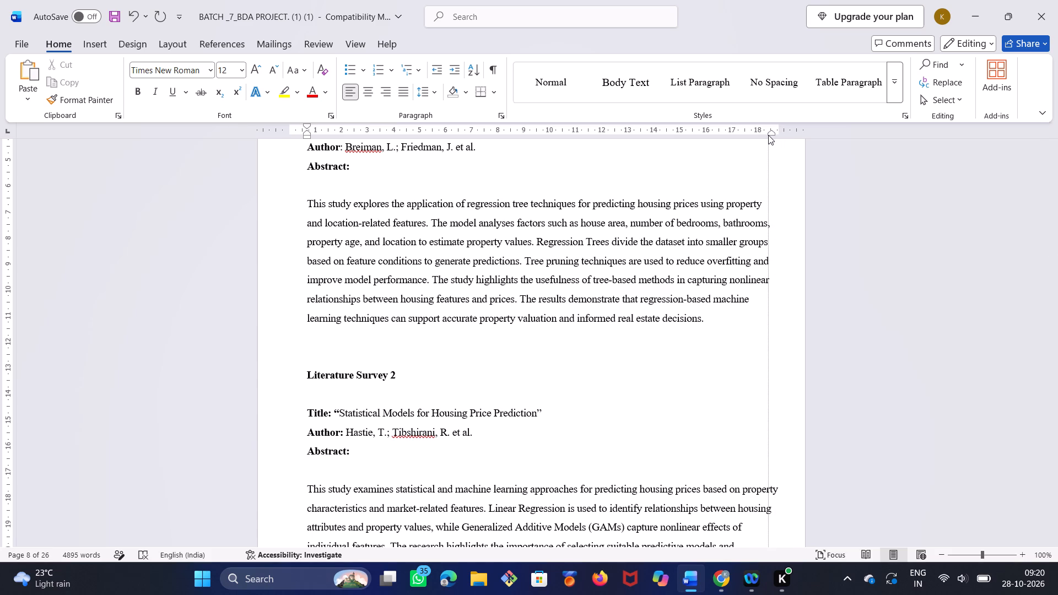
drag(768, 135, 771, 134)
Pull the right indent of the Literature Survey 2 abstract in to about 18.5 on the ruler and justify the paragraph.
scroll(797, 271, down, 1)
click(781, 380)
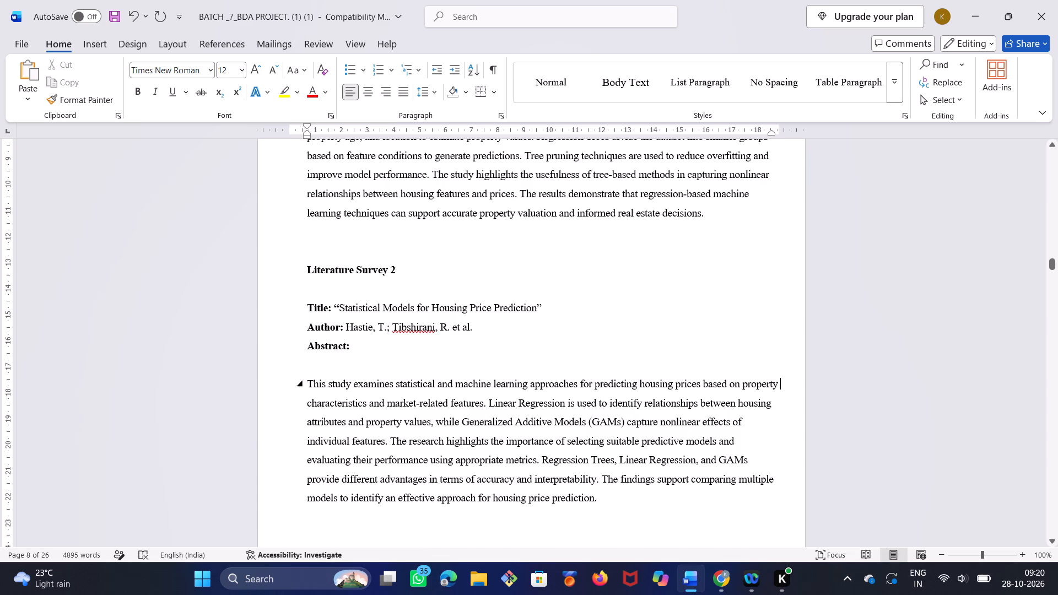
drag(779, 134, 773, 136)
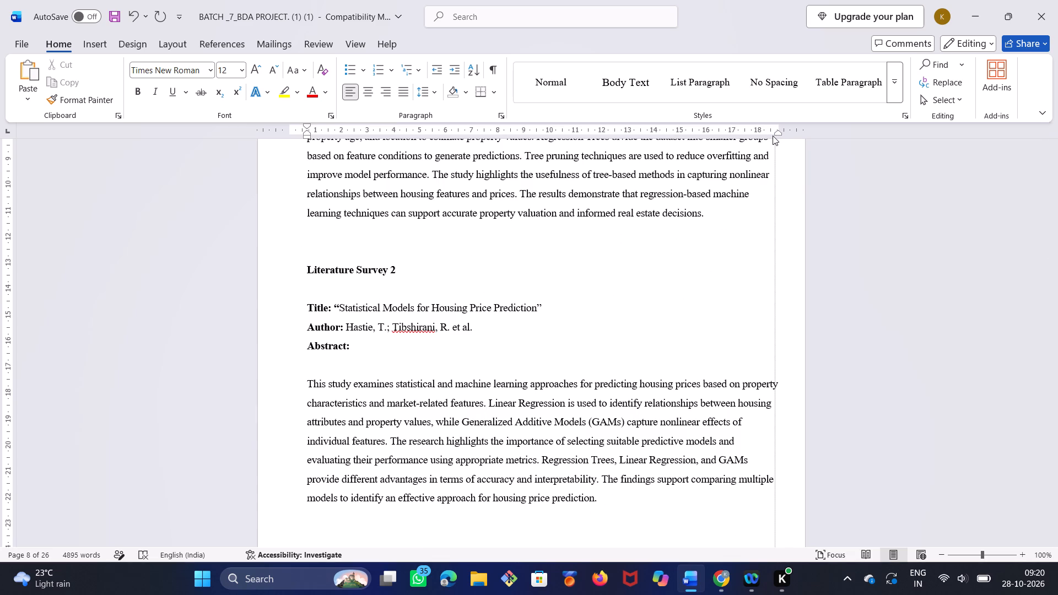
drag(773, 136, 768, 139)
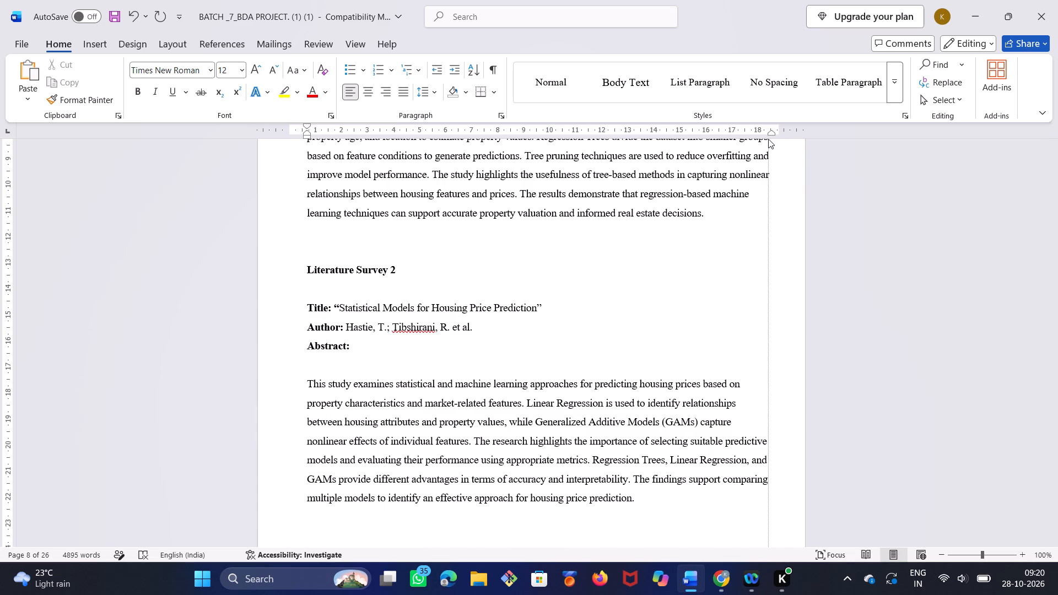
drag(768, 139, 772, 138)
click(396, 87)
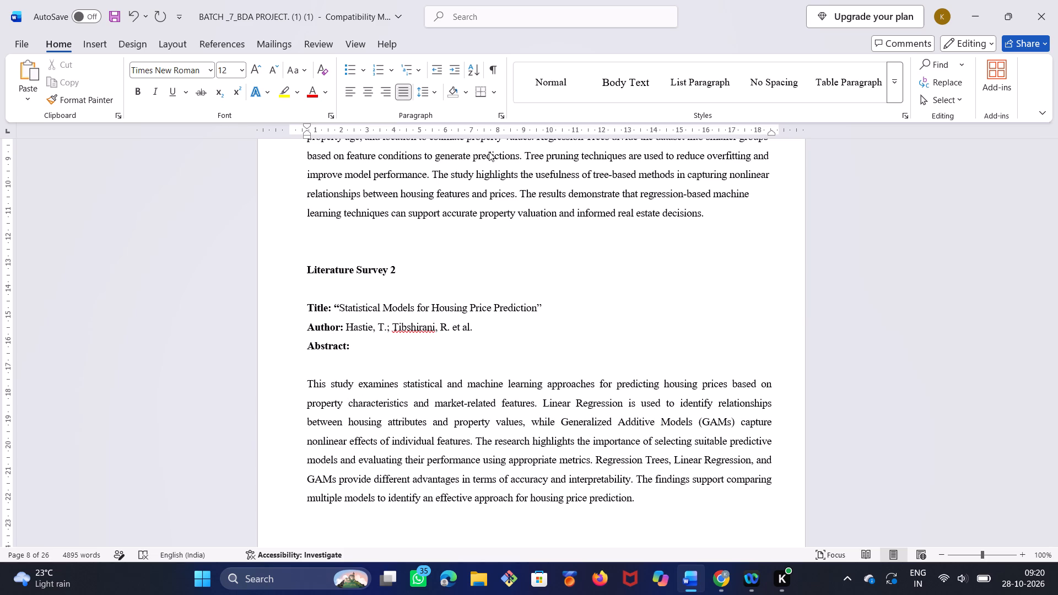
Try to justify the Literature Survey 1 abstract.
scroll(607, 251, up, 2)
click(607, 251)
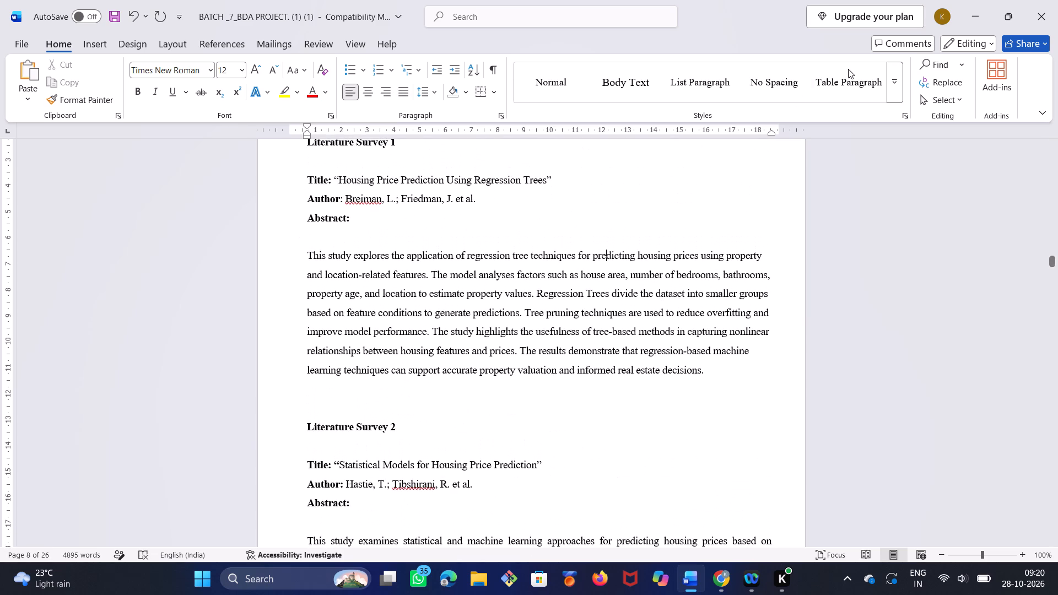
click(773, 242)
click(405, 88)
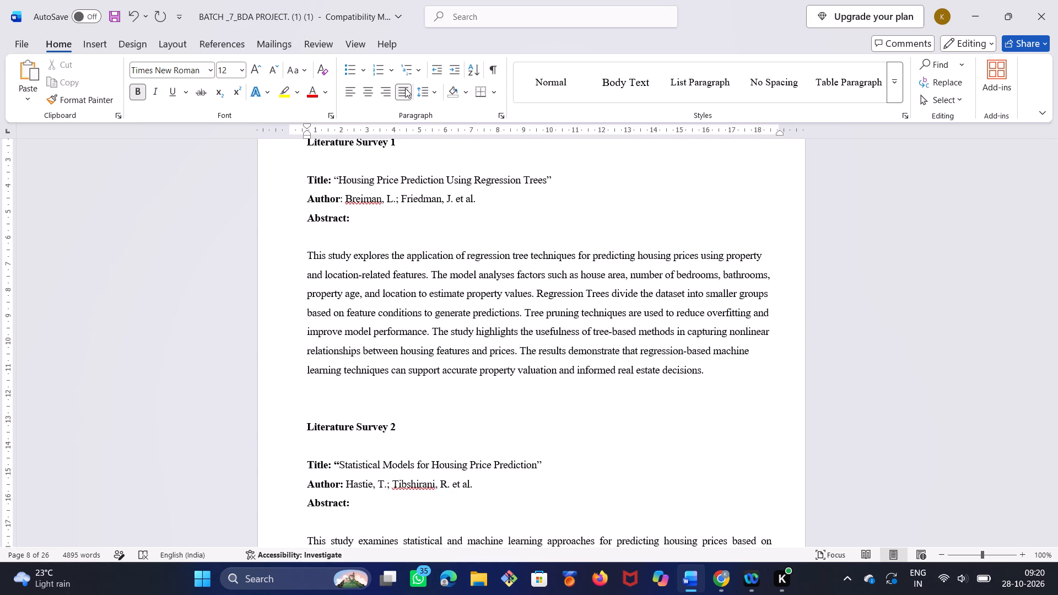
Narrow the Literature Survey 2 abstract further by setting its right indent to about 18 on the ruler.
scroll(666, 350, down, 1)
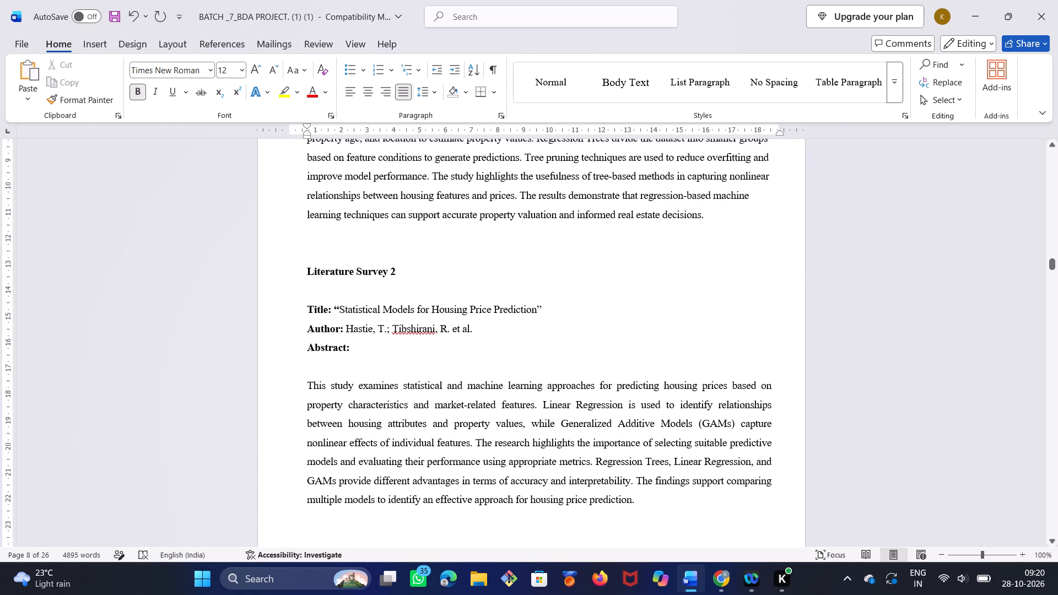
click(770, 207)
scroll(771, 252, up, 1)
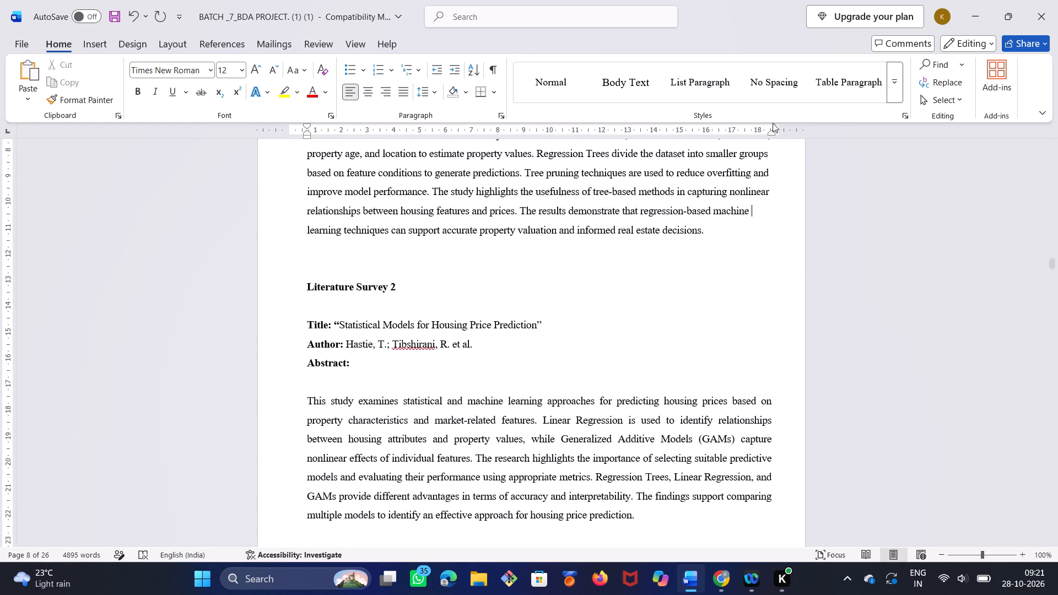
click(770, 132)
click(777, 405)
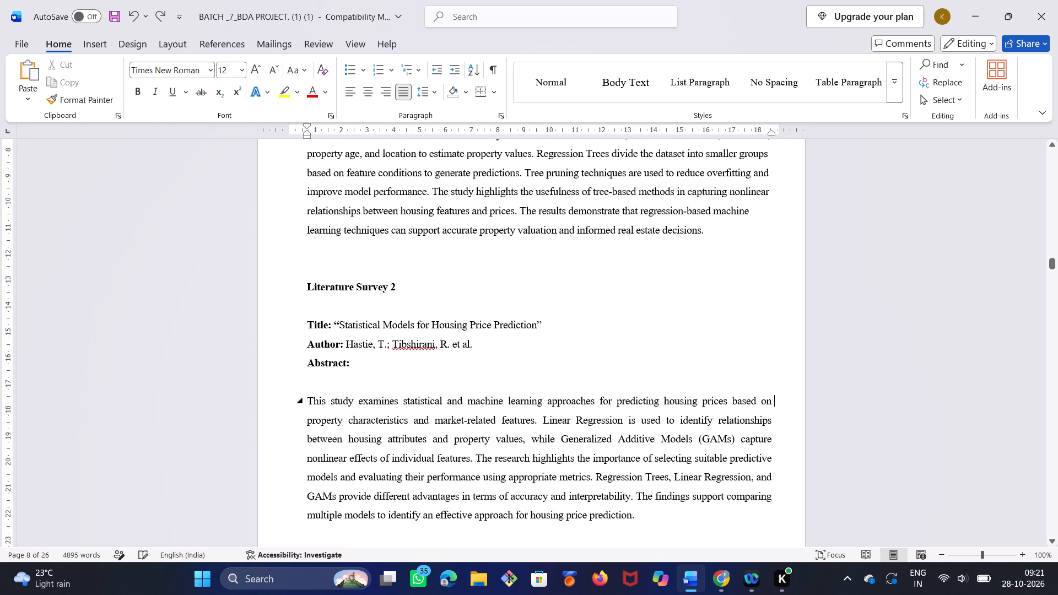
drag(769, 133, 761, 135)
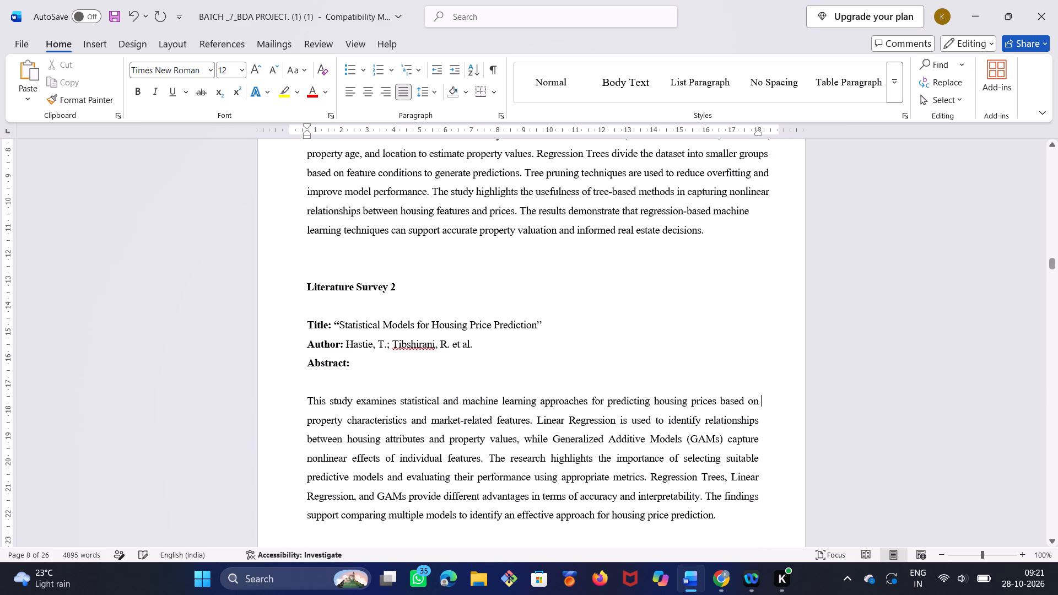
Justify the whole Literature Survey 1 abstract paragraph together with the blank line below it.
scroll(777, 336, up, 1)
click(748, 322)
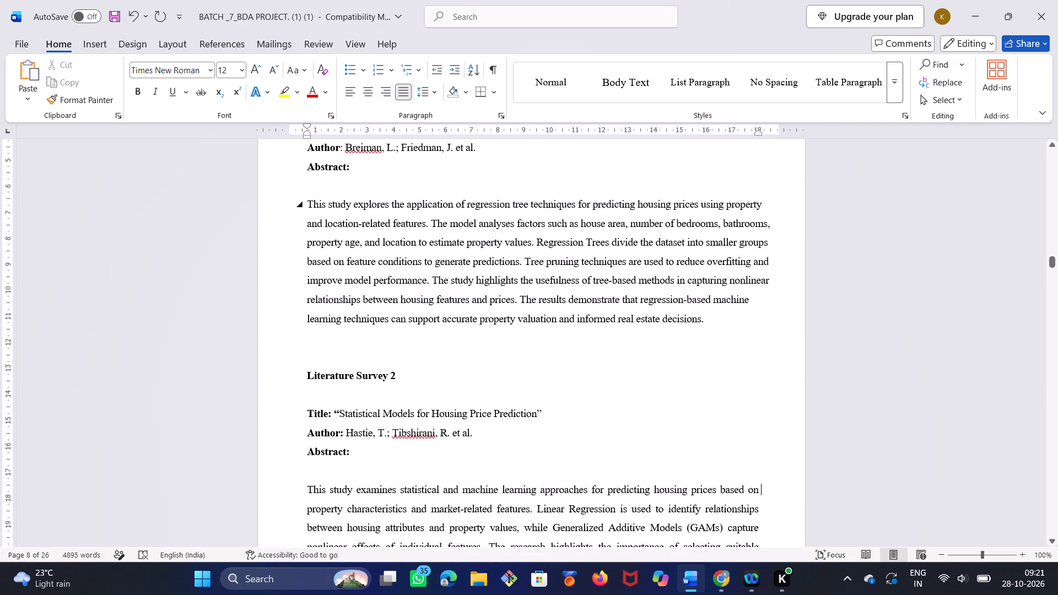
drag(309, 205, 606, 338)
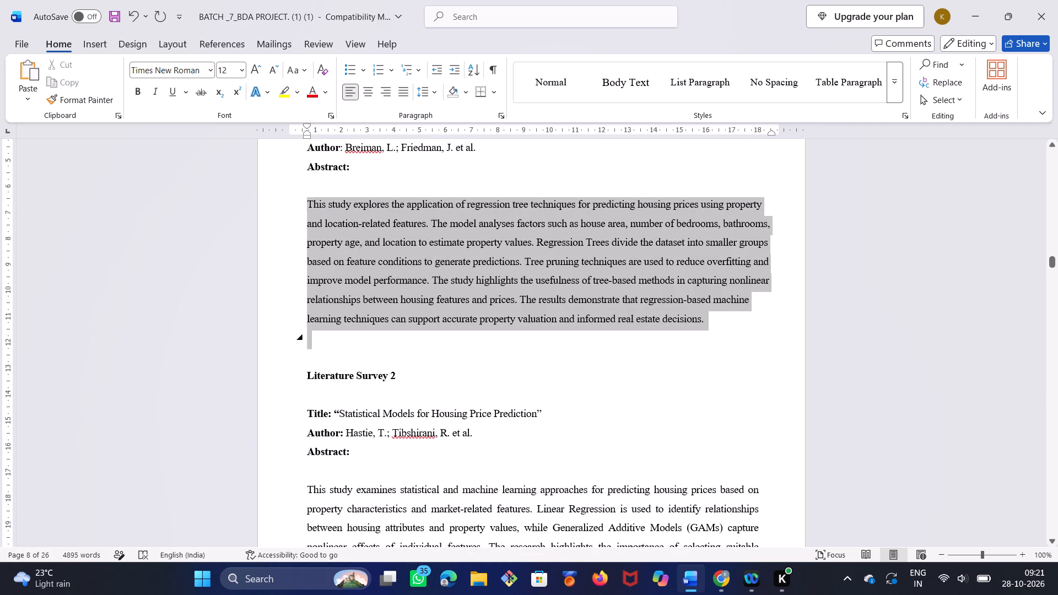
drag(606, 338, 630, 348)
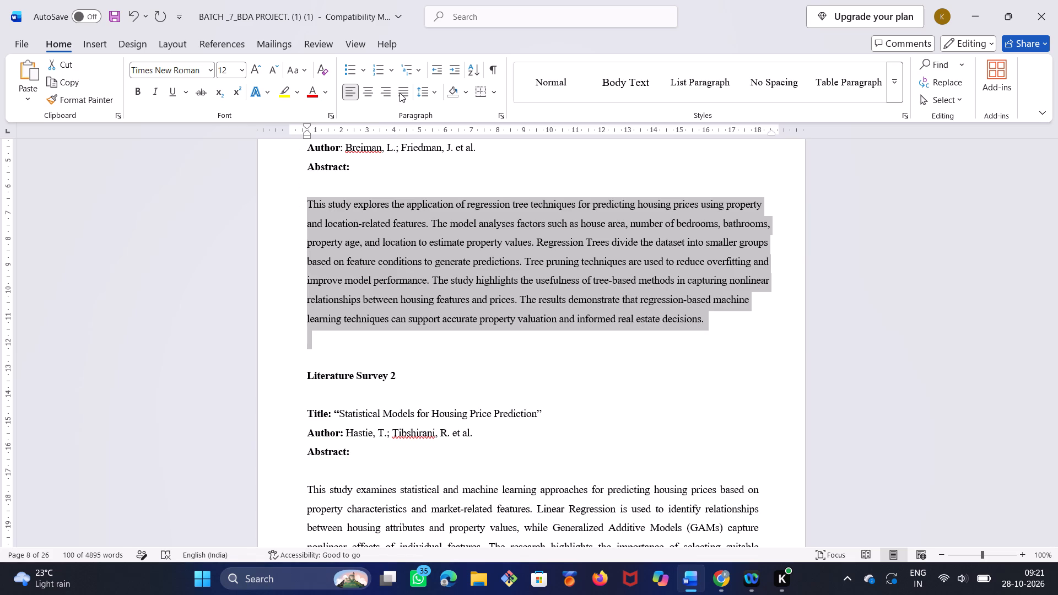
click(400, 93)
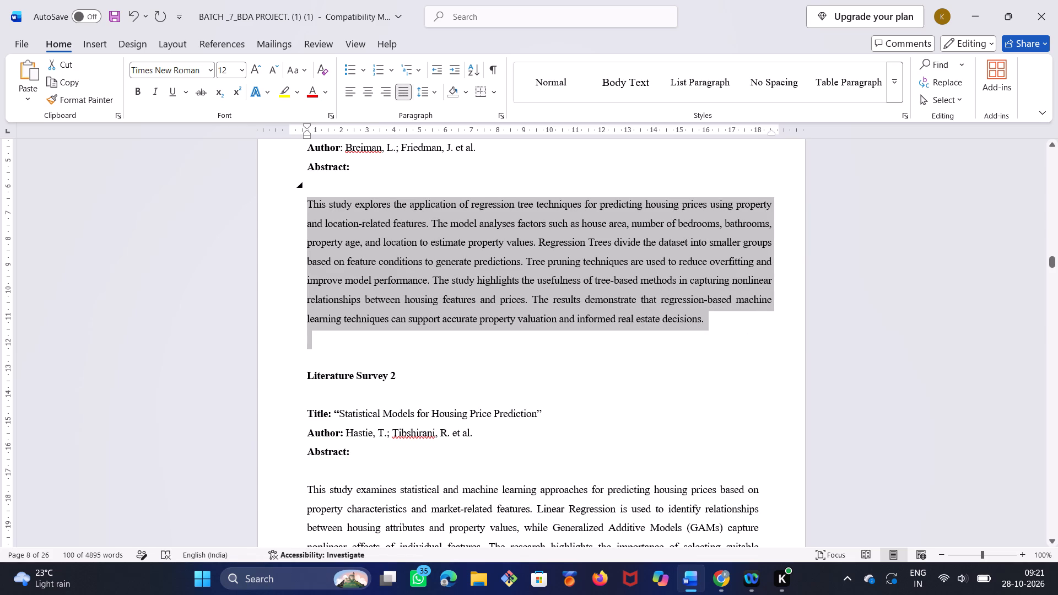
Set the right indent of the selected Literature Survey 1 abstract to about 18 on the ruler.
drag(769, 132, 761, 133)
click(779, 453)
Compare the margins and alignment of both Chapter 2 literature survey abstracts with the justified project text on page 7.
scroll(779, 453, down, 1)
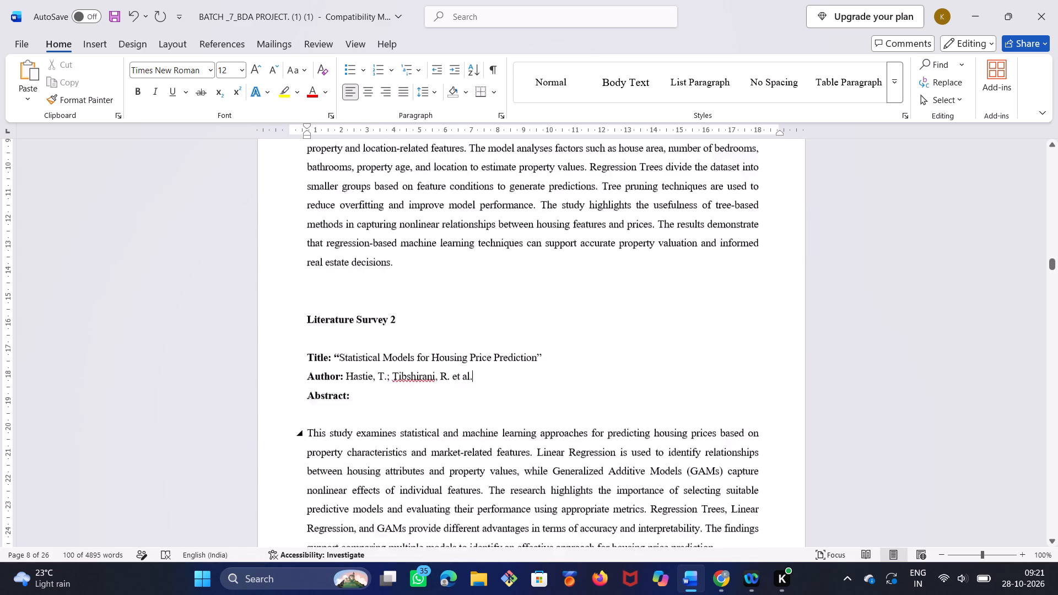
scroll(779, 453, down, 1)
scroll(779, 453, up, 2)
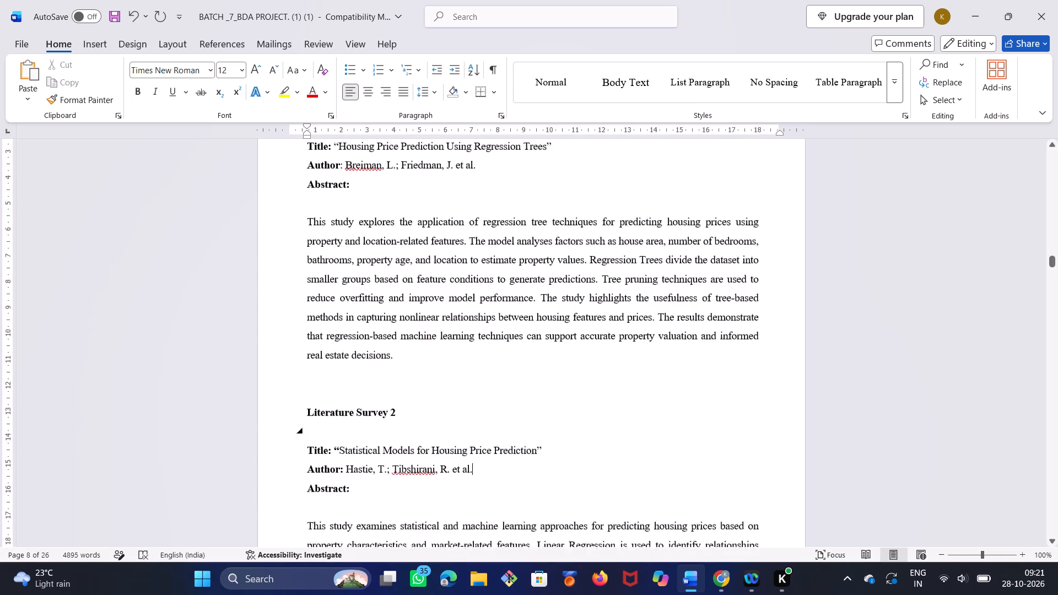
scroll(779, 453, up, 1)
scroll(779, 453, left, 1)
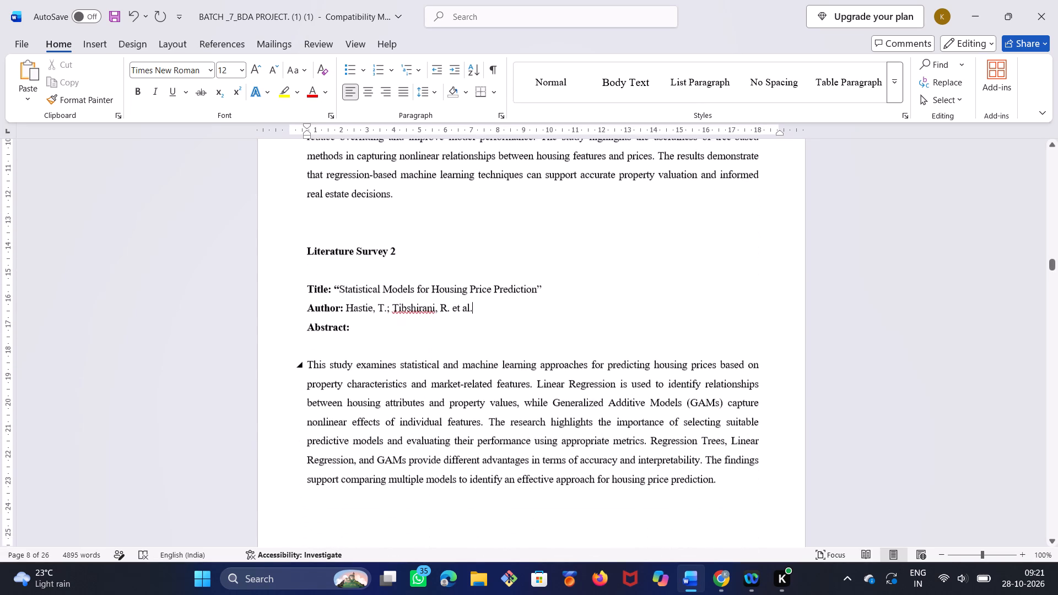
scroll(779, 453, left, 1)
scroll(779, 453, up, 5)
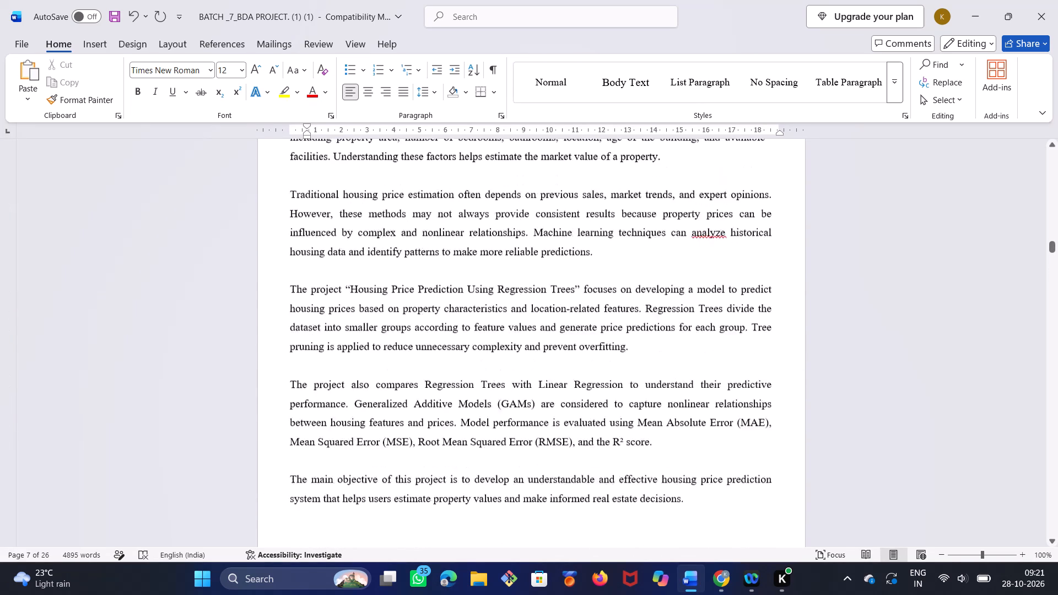
scroll(779, 453, up, 1)
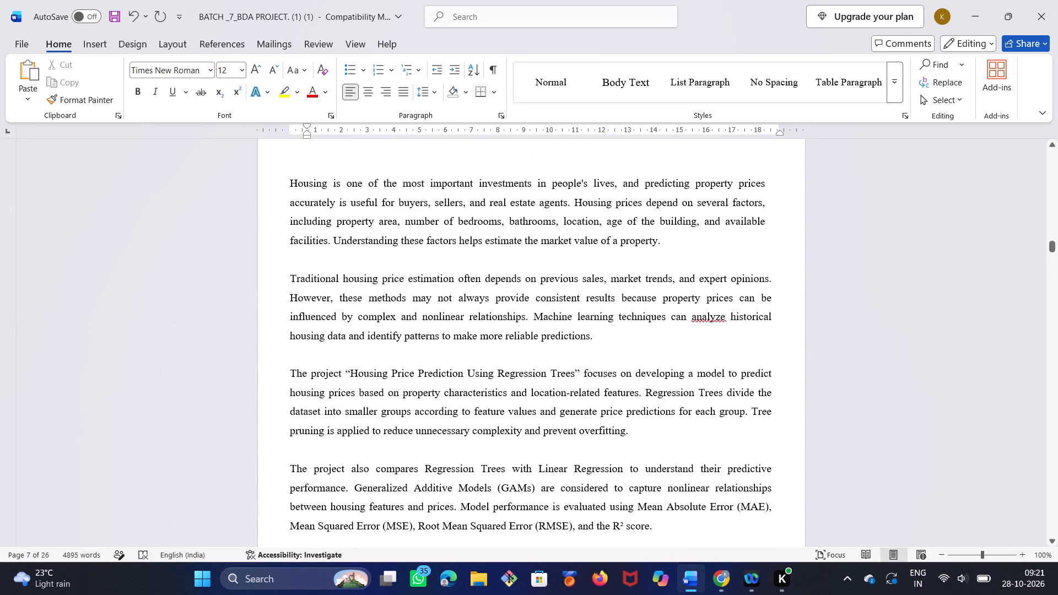
scroll(761, 419, down, 1)
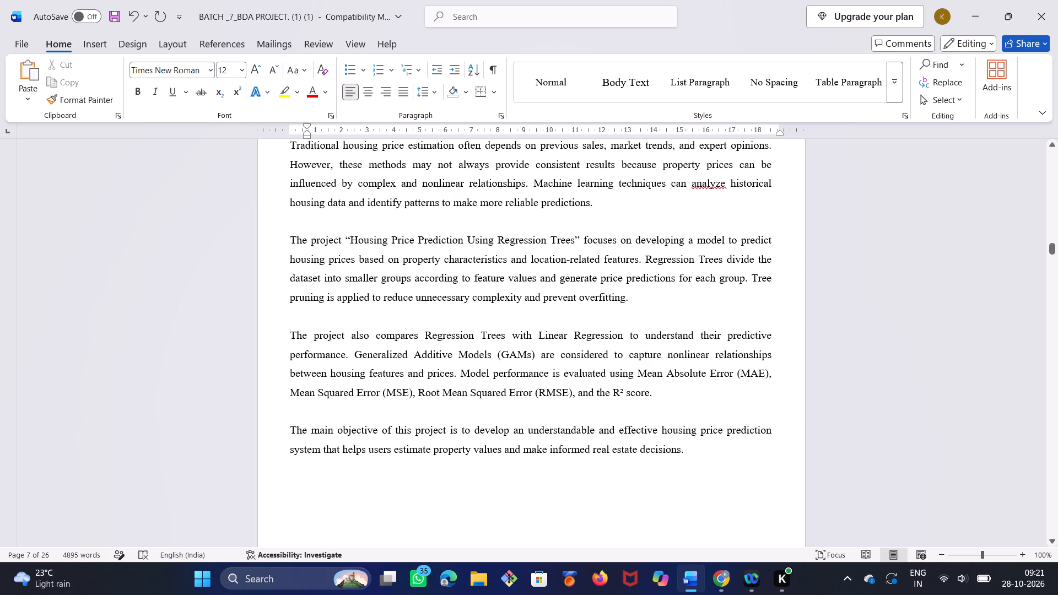
scroll(779, 321, up, 2)
scroll(779, 321, down, 3)
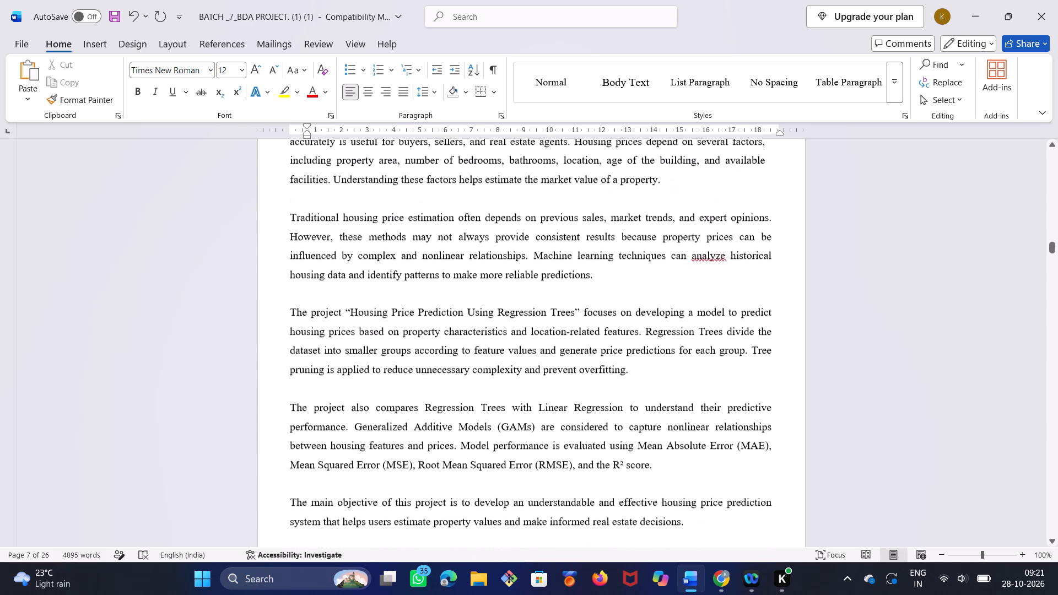
scroll(779, 321, up, 2)
scroll(779, 321, down, 4)
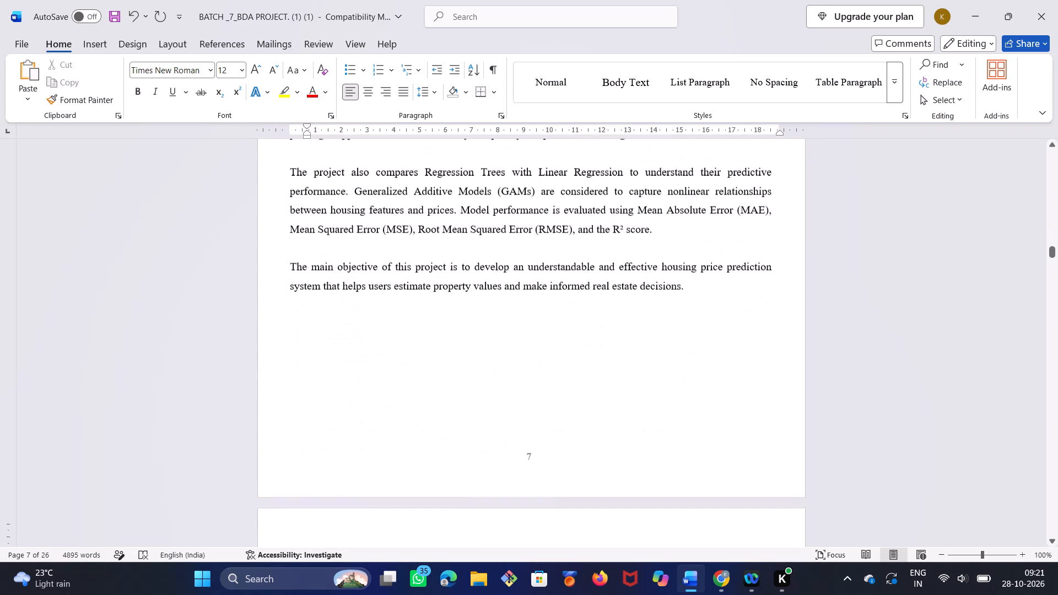
scroll(779, 321, down, 2)
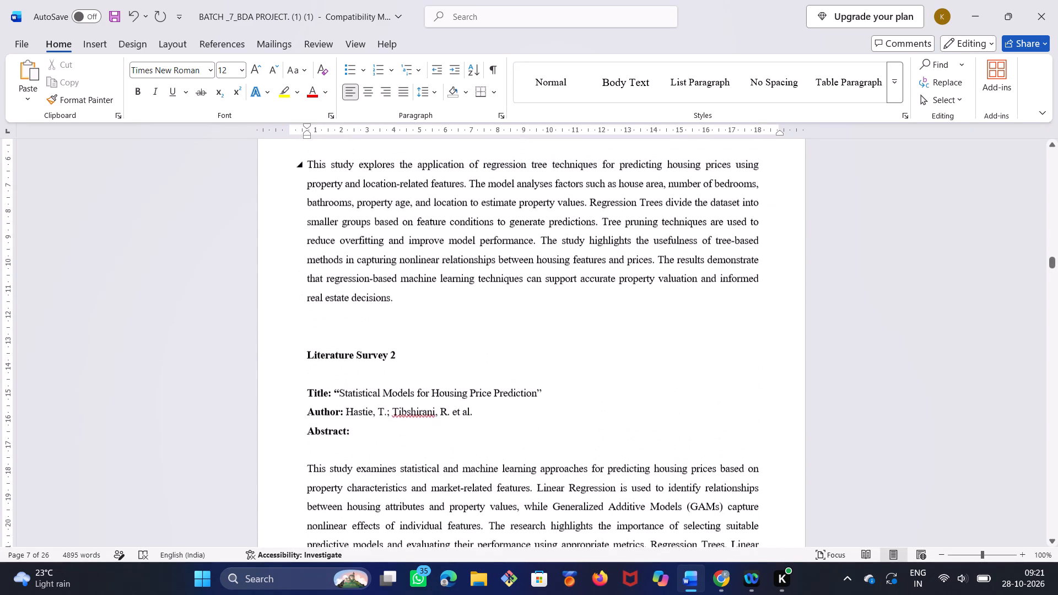
scroll(779, 321, up, 1)
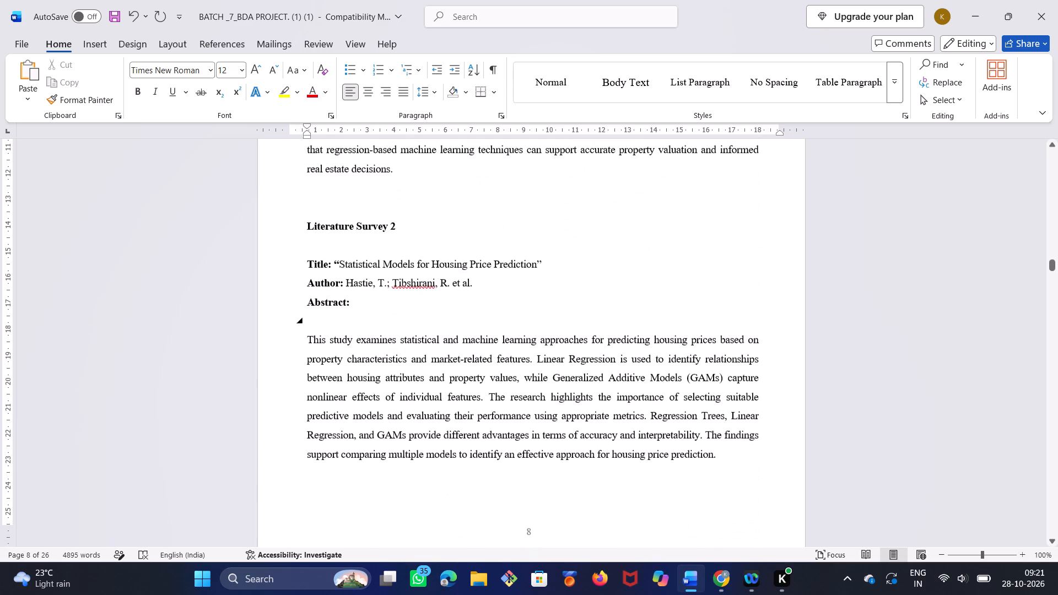
scroll(779, 321, up, 2)
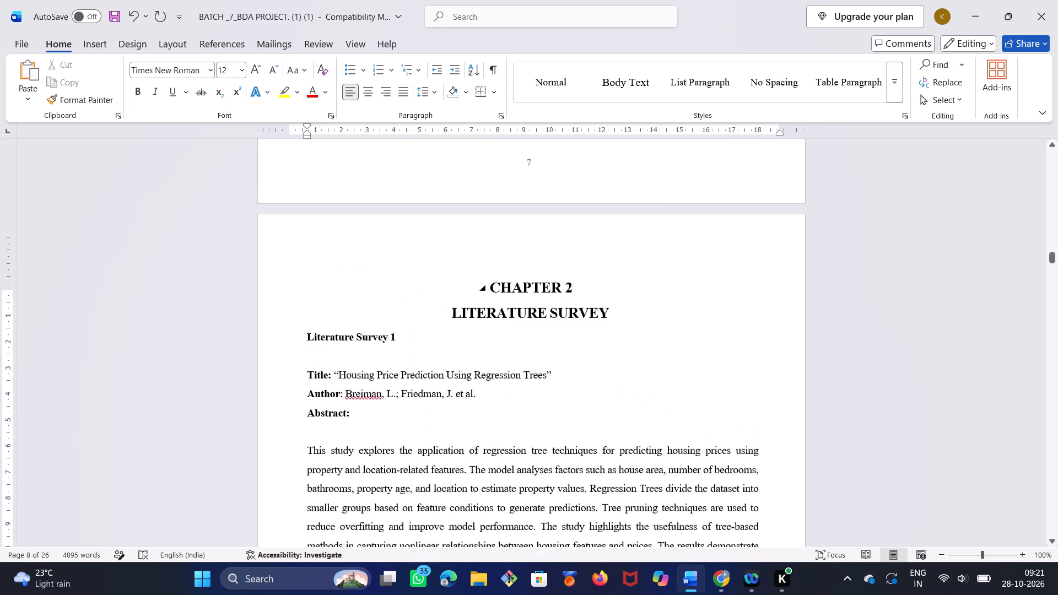
scroll(779, 321, up, 2)
scroll(779, 321, down, 6)
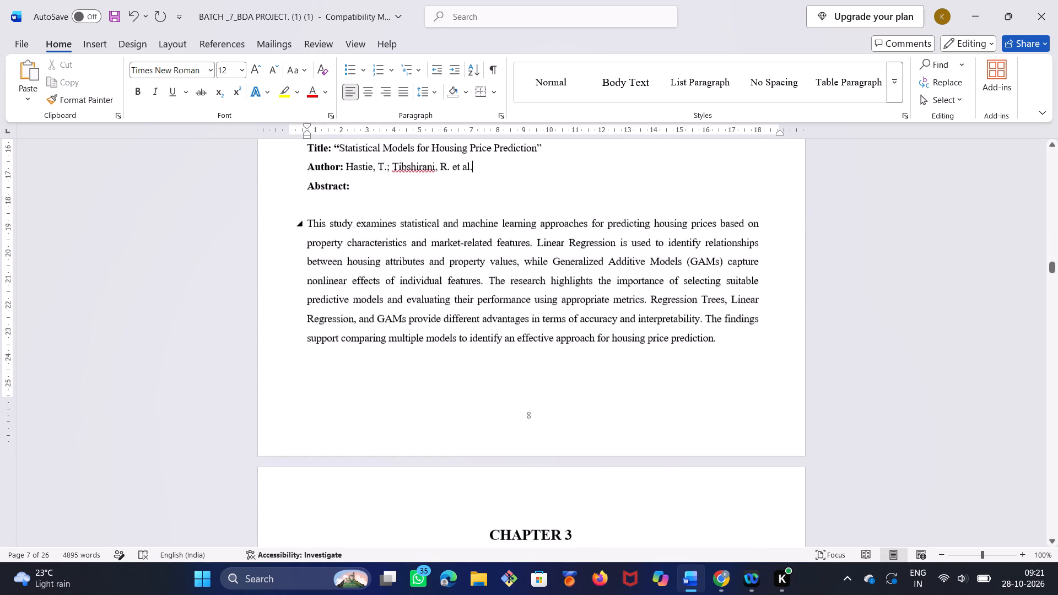
scroll(779, 321, up, 3)
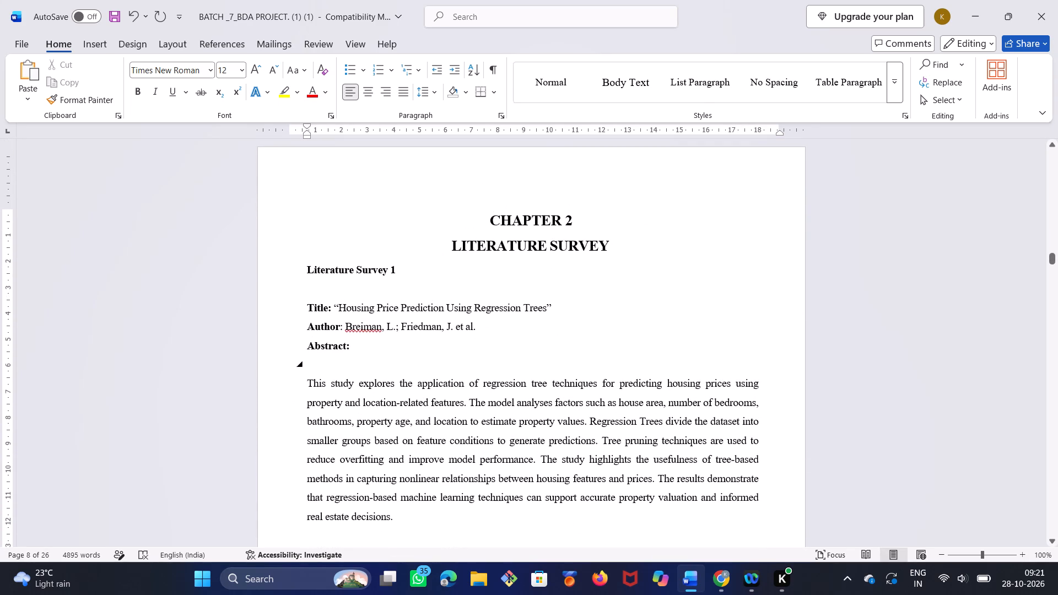
Review the converted pages from the abstract through the Chapter 2 literature surveys for consistent paragraph margins and alignment.
click(762, 385)
scroll(762, 385, up, 3)
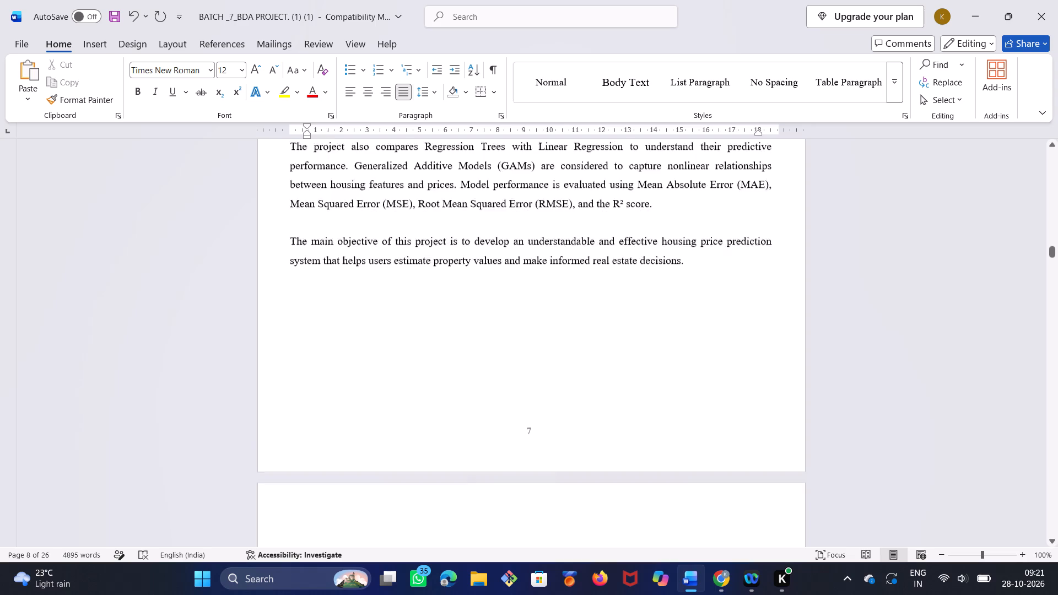
scroll(762, 385, up, 2)
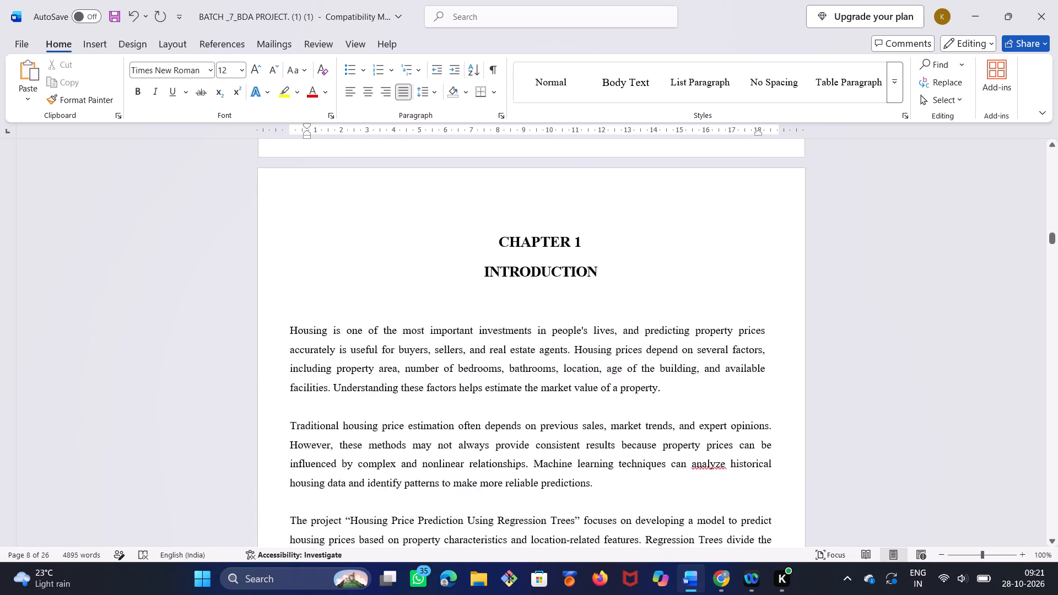
scroll(762, 385, up, 1)
scroll(762, 385, down, 3)
scroll(762, 385, up, 1)
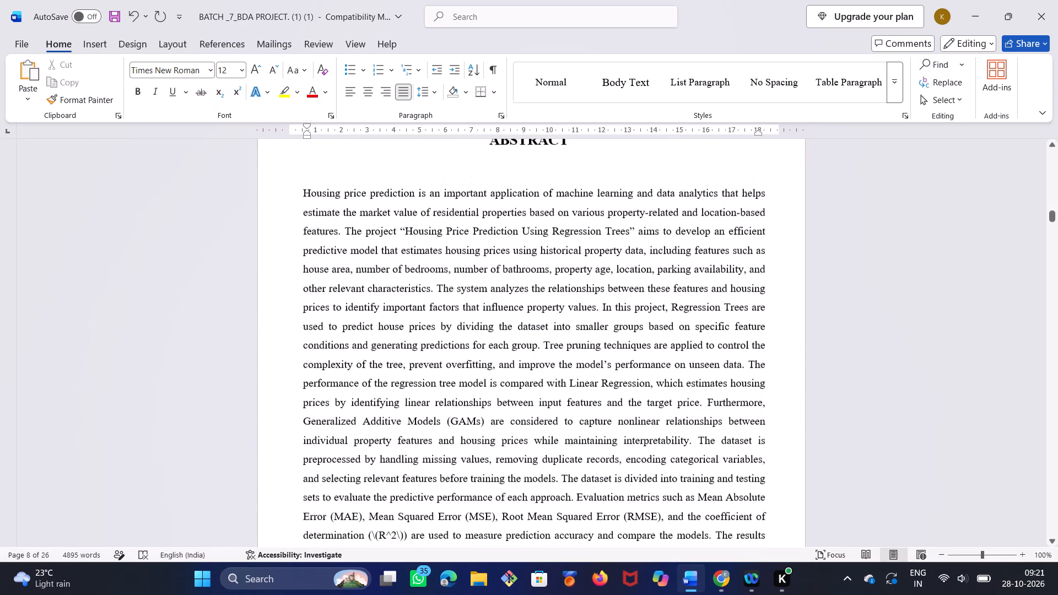
scroll(762, 385, down, 3)
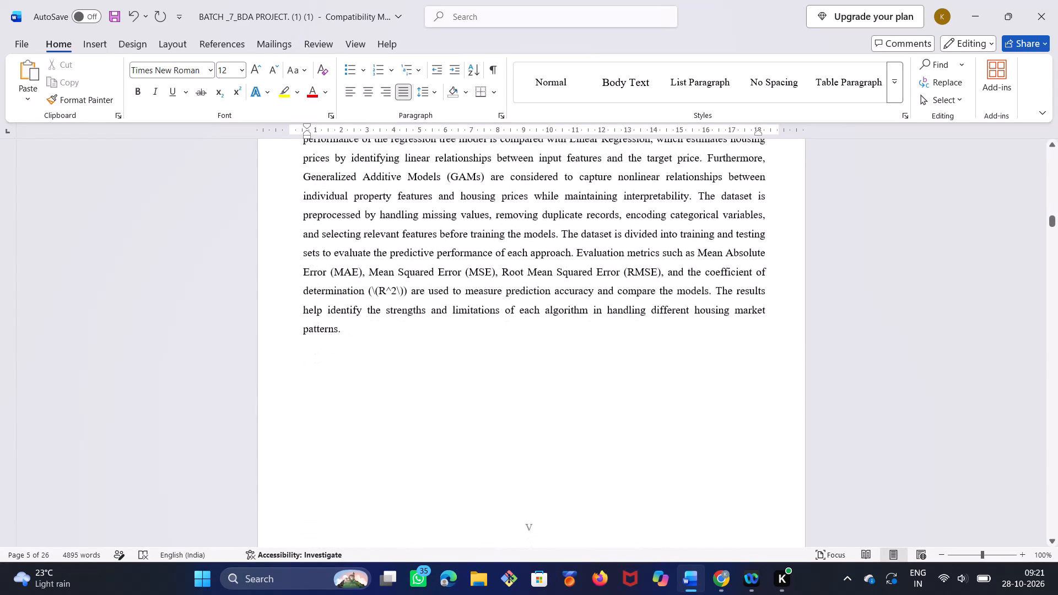
scroll(762, 385, down, 3)
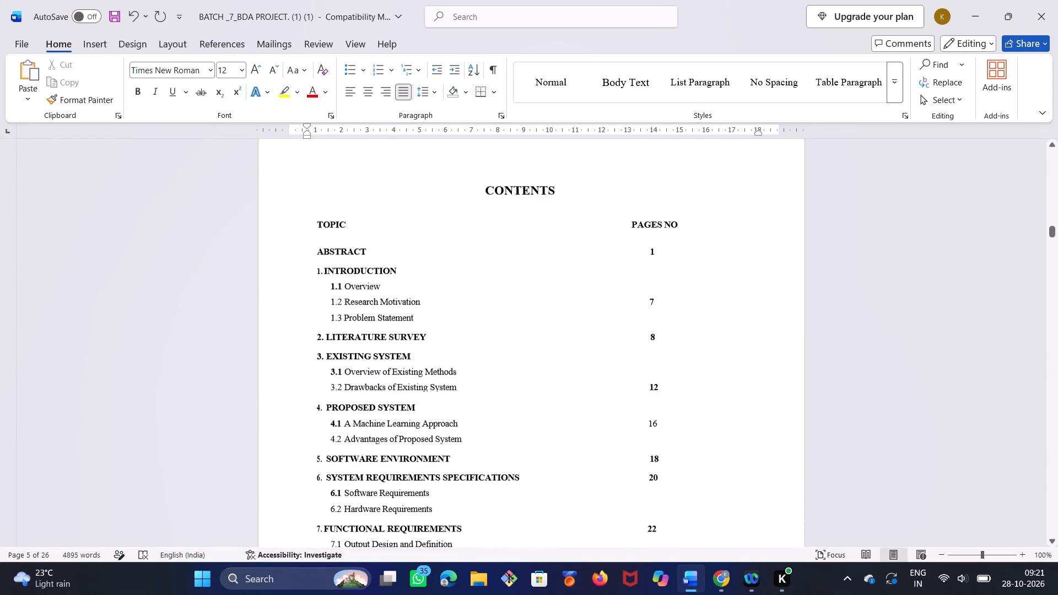
scroll(762, 385, down, 3)
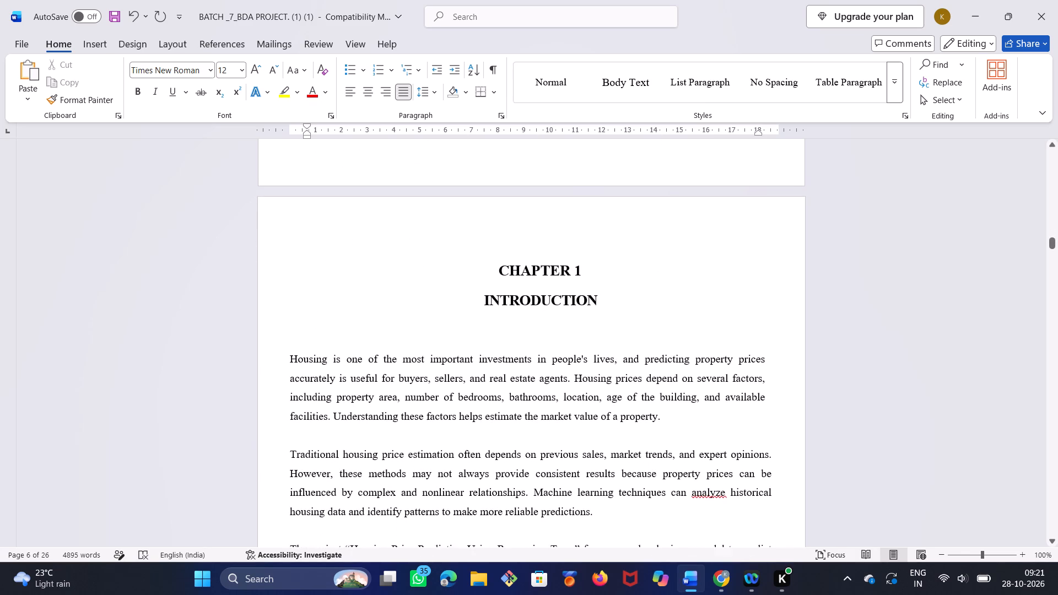
scroll(762, 385, down, 4)
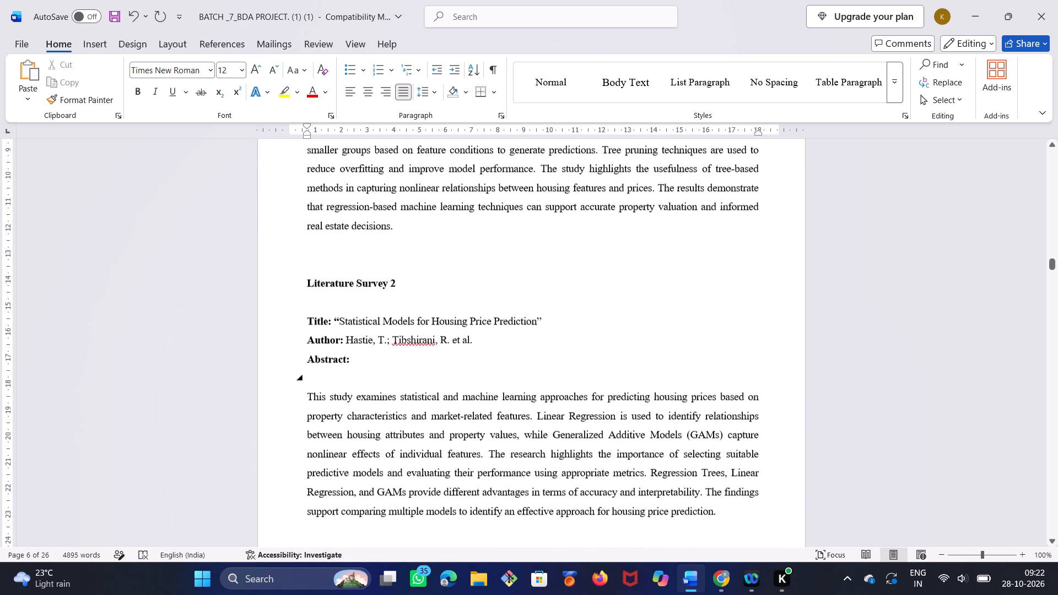
scroll(762, 385, down, 1)
scroll(762, 385, up, 4)
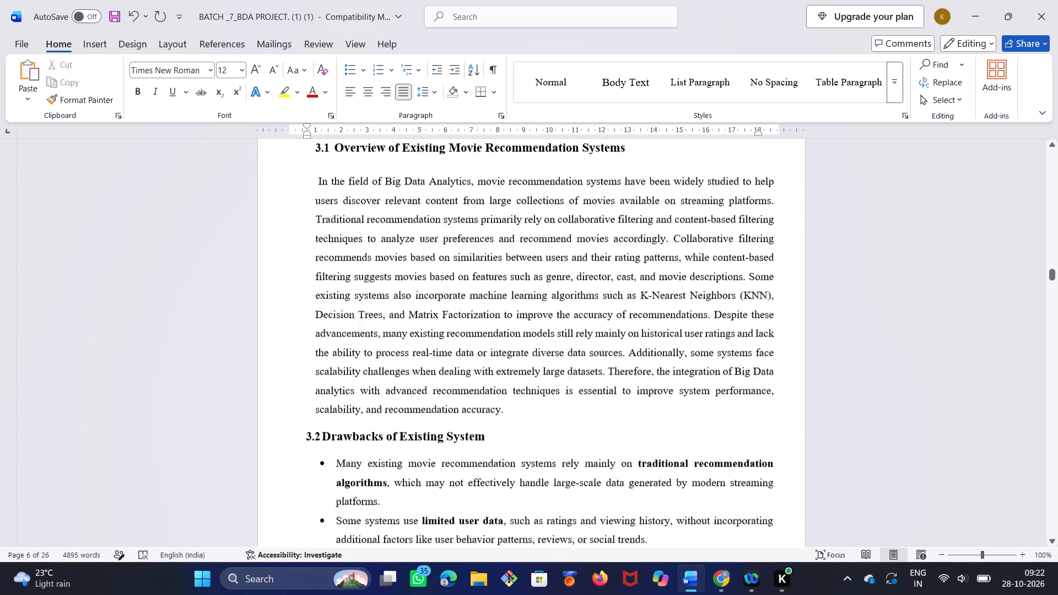
scroll(762, 385, up, 5)
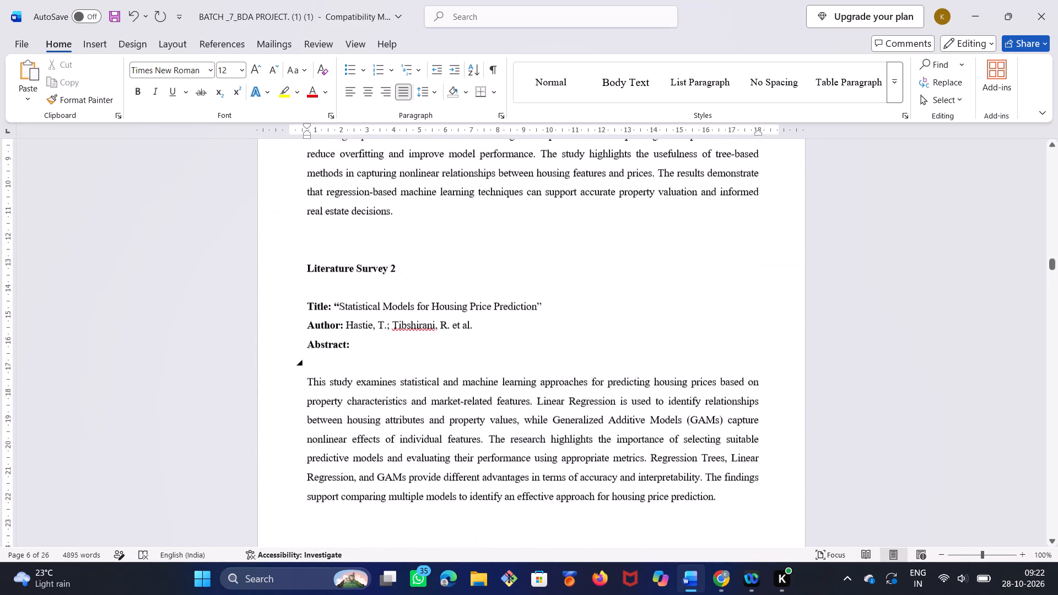
scroll(762, 385, up, 1)
click(641, 431)
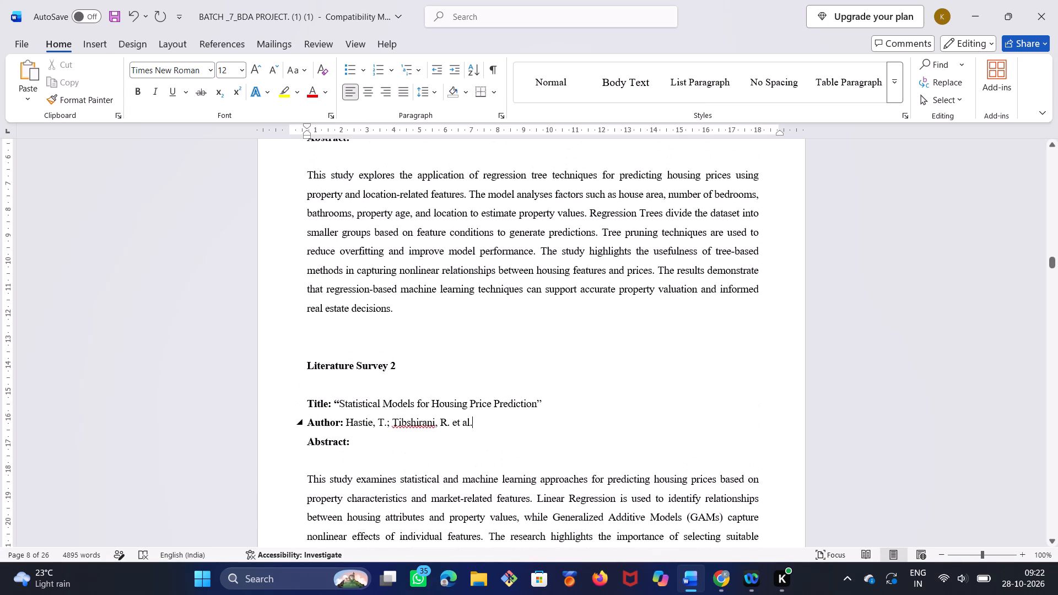
Copy the "EXISTING MODEL" heading of Chapter 3 on page 9.
scroll(557, 428, down, 3)
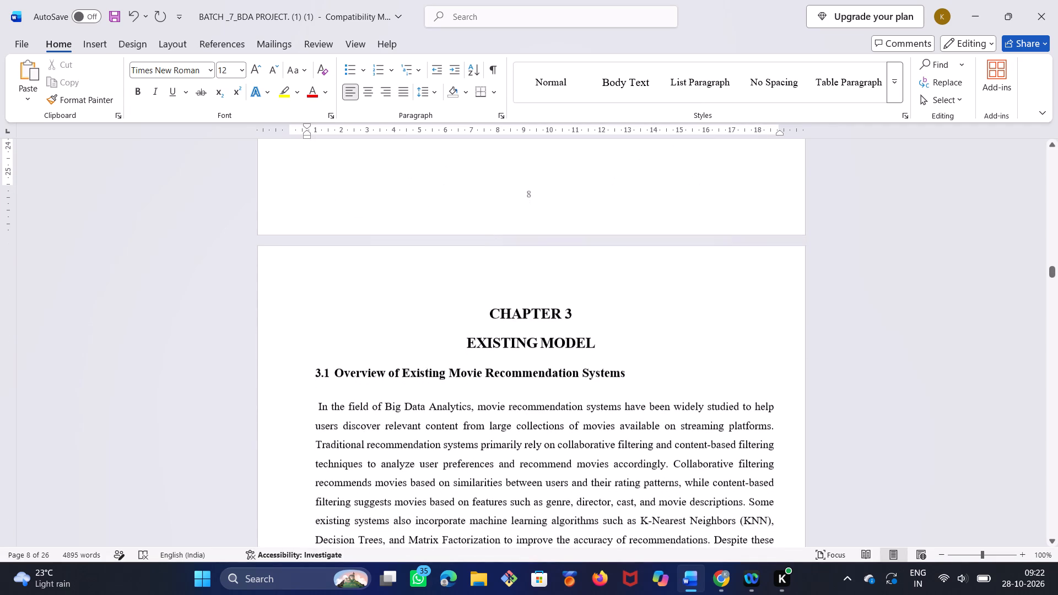
drag(463, 334, 610, 348)
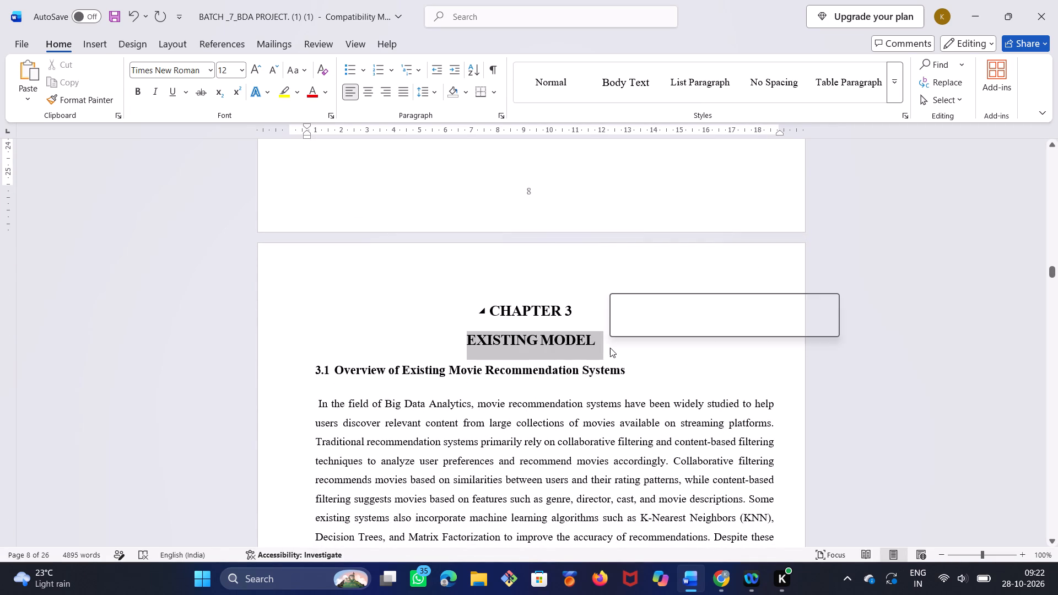
key(ctrl+c)
scroll(610, 348, down, 2)
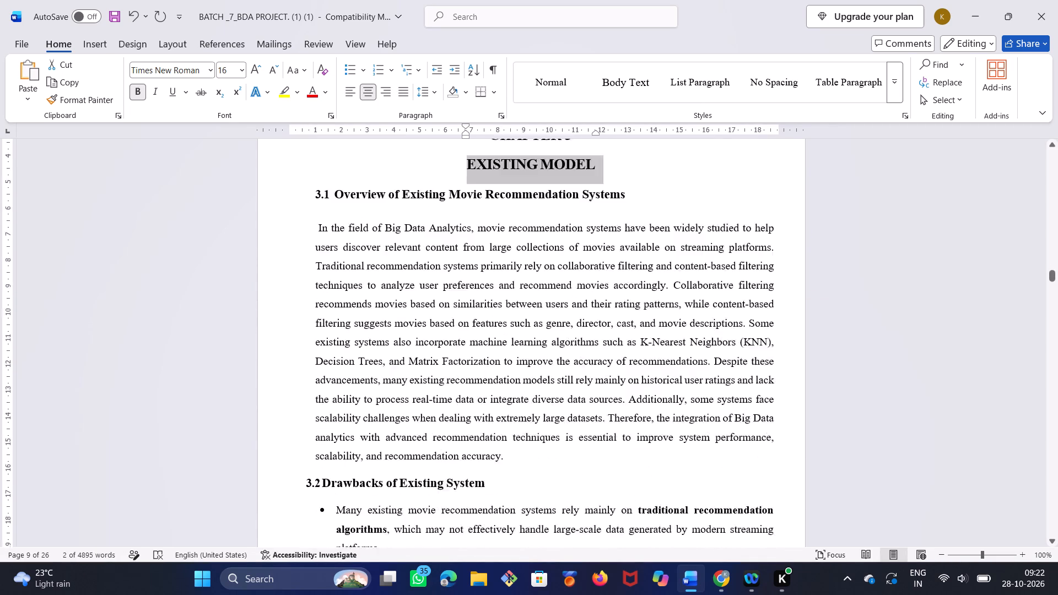
scroll(610, 348, down, 1)
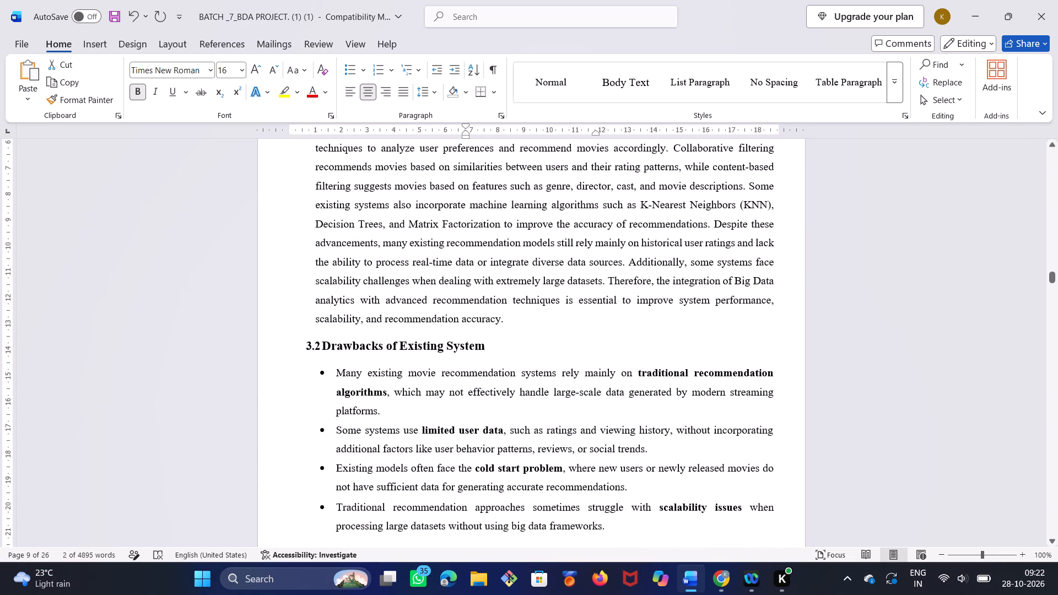
scroll(397, 384, down, 1)
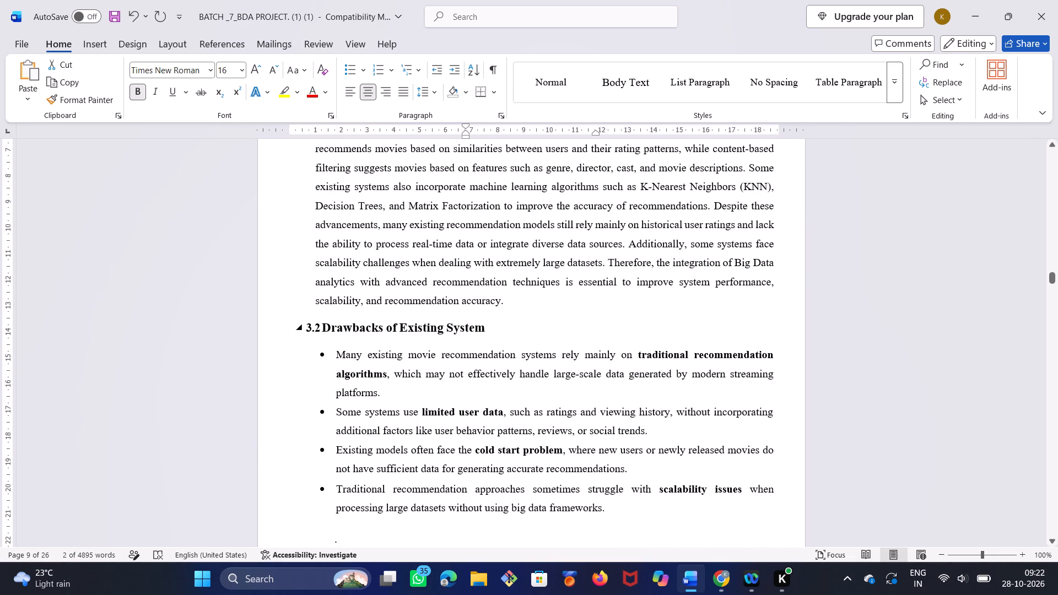
click(722, 583)
click(589, 535)
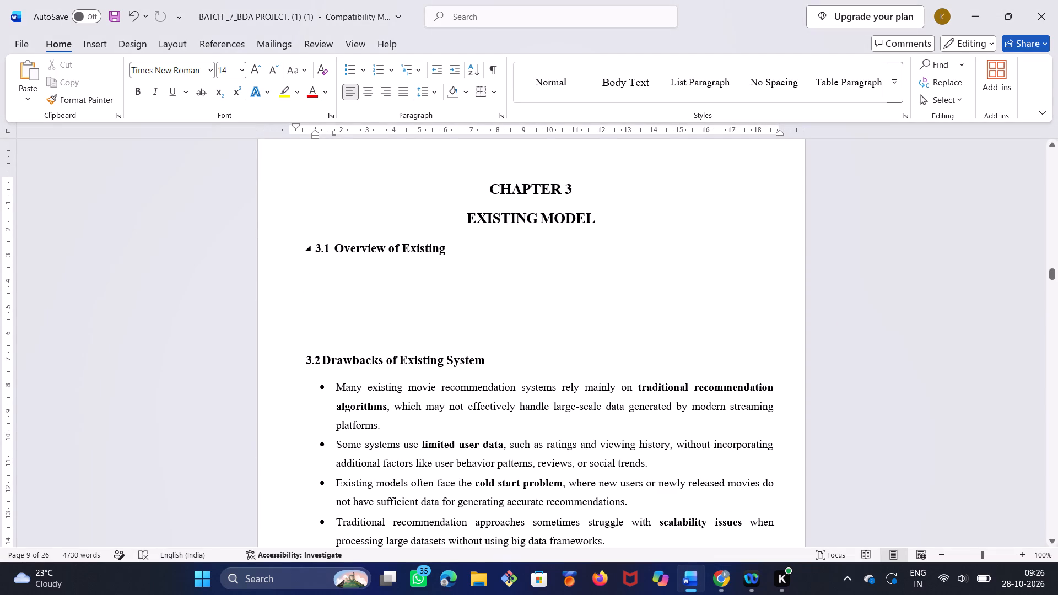
key(space)
key(space)
key(space)
key(space)
key(space)
key(space)
key(space)
key(ctrl+v)
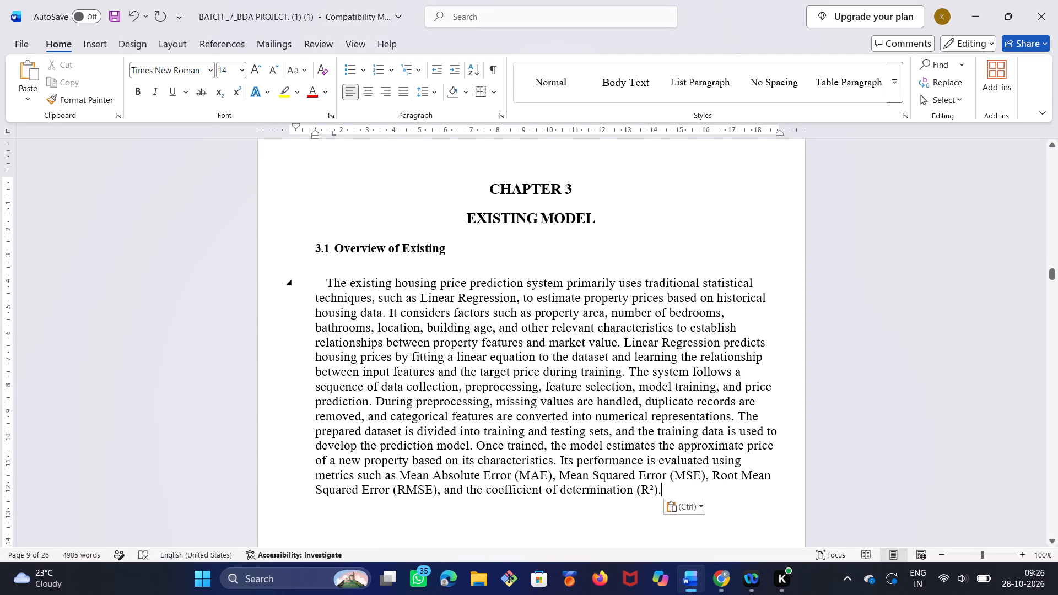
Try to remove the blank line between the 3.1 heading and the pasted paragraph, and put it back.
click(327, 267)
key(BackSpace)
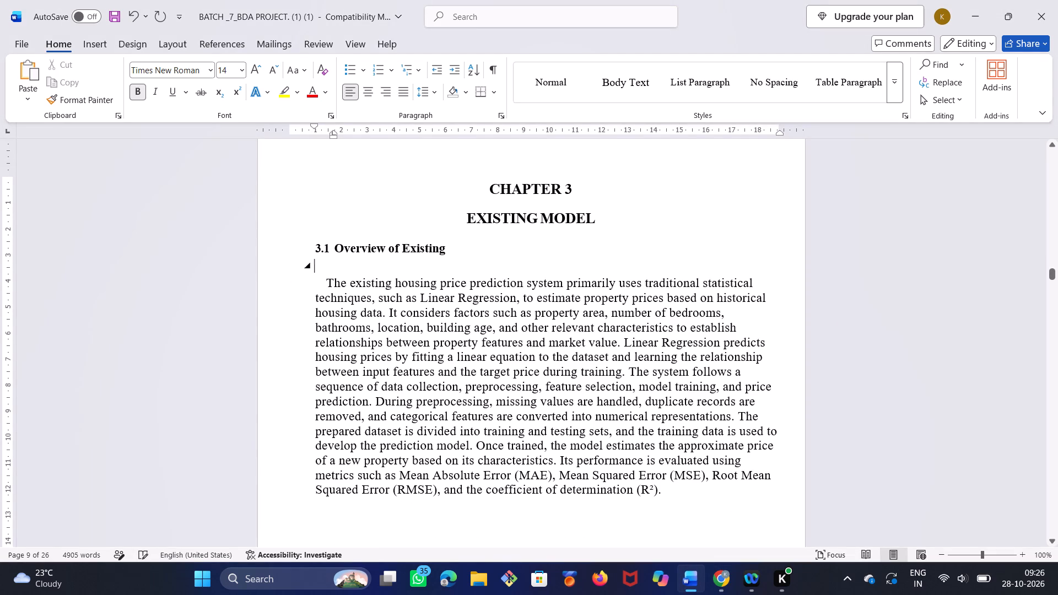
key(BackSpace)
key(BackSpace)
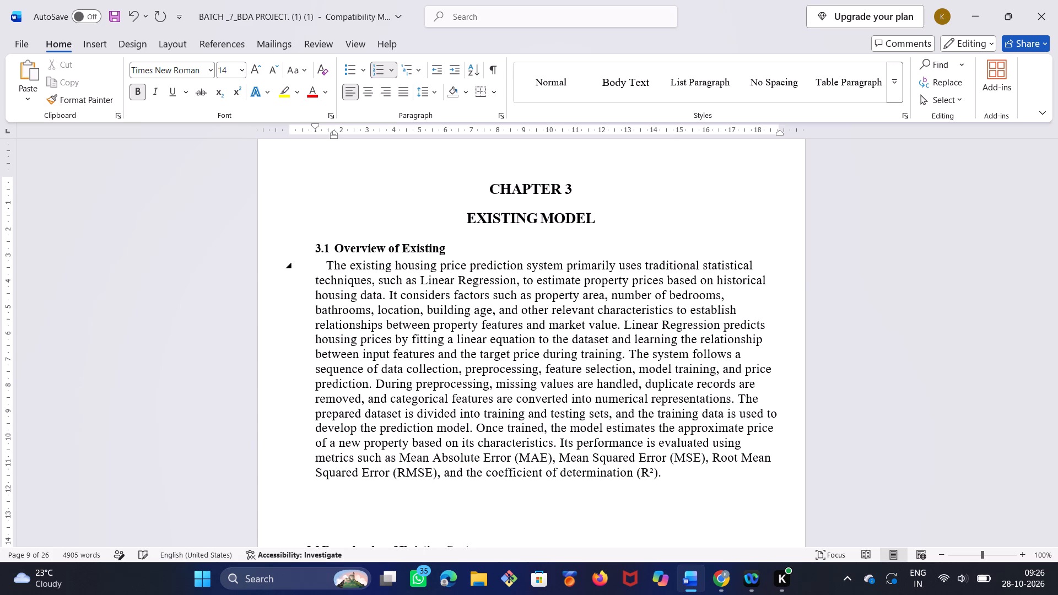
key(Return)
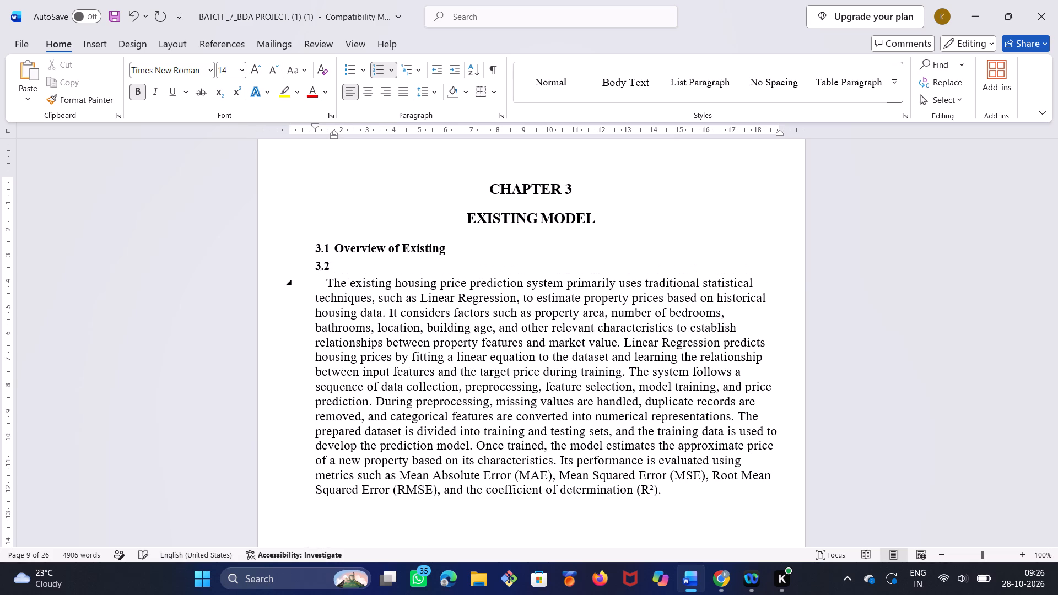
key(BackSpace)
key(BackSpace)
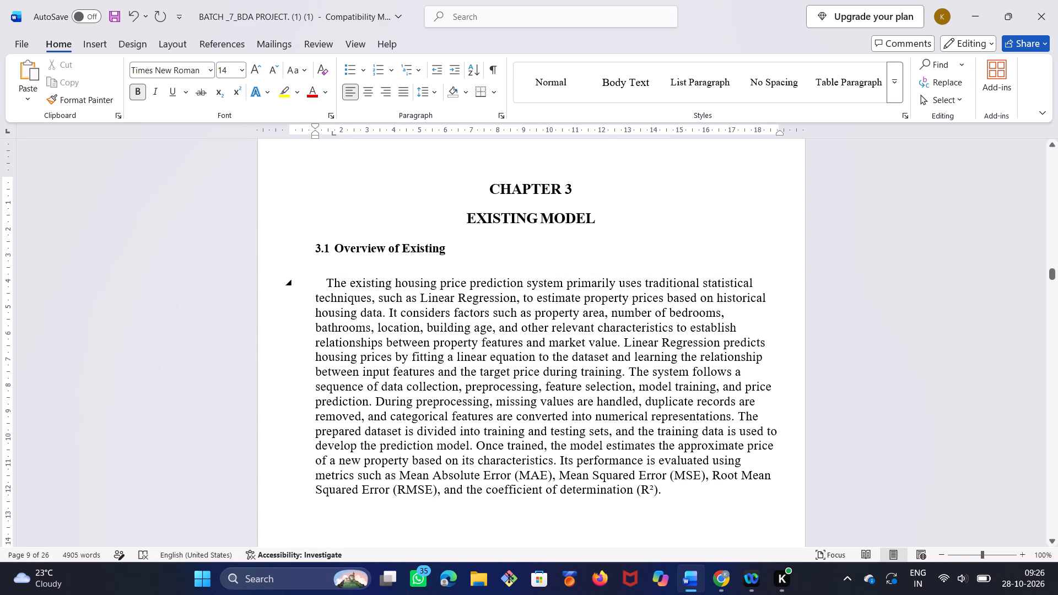
Justify the pasted 3.1 paragraph and set its line spacing to 1.5.
drag(325, 285, 522, 396)
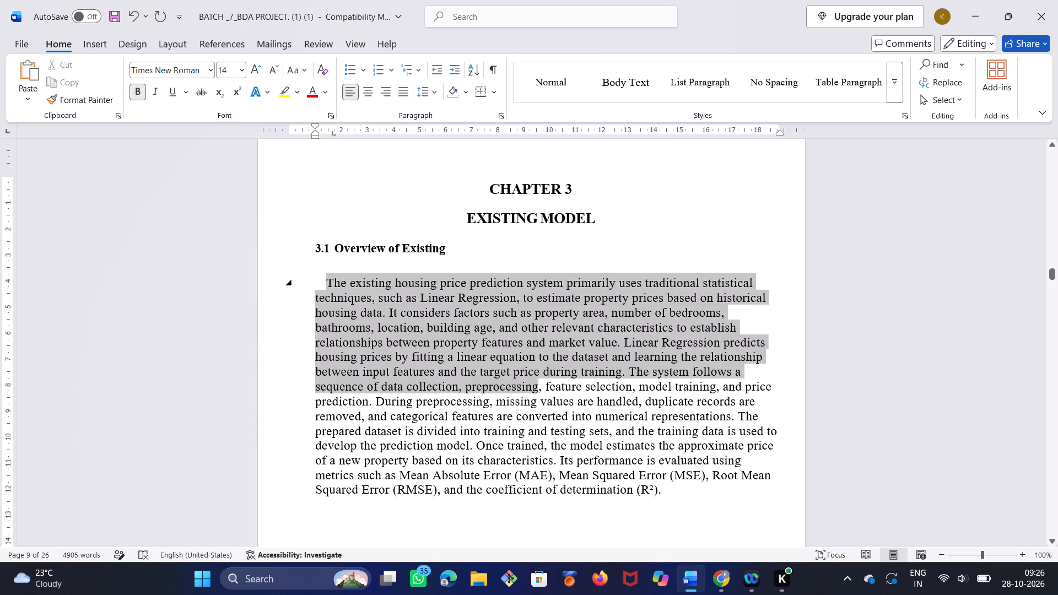
drag(522, 396, 672, 490)
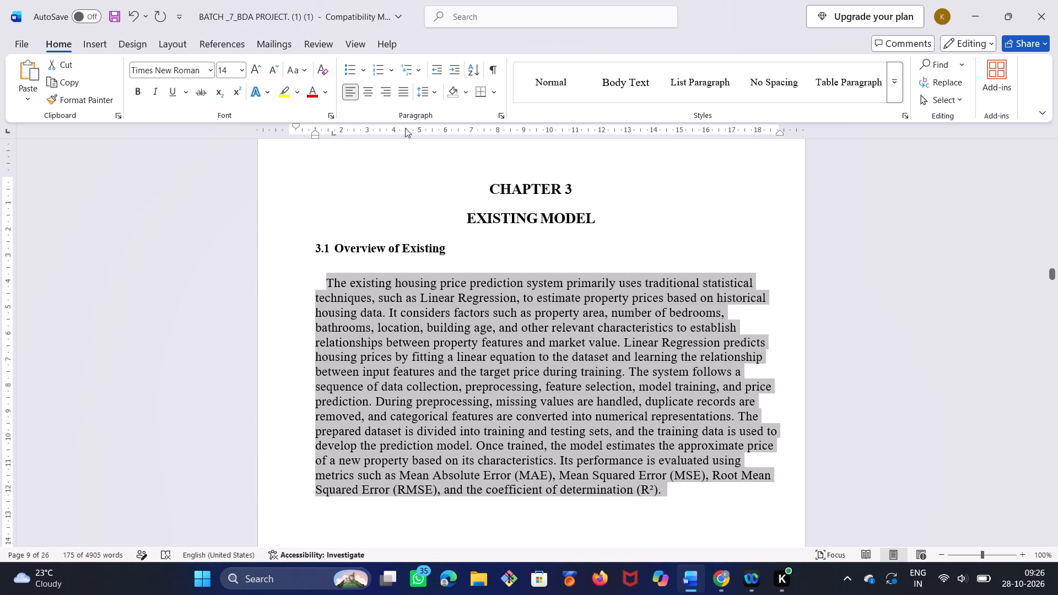
click(402, 96)
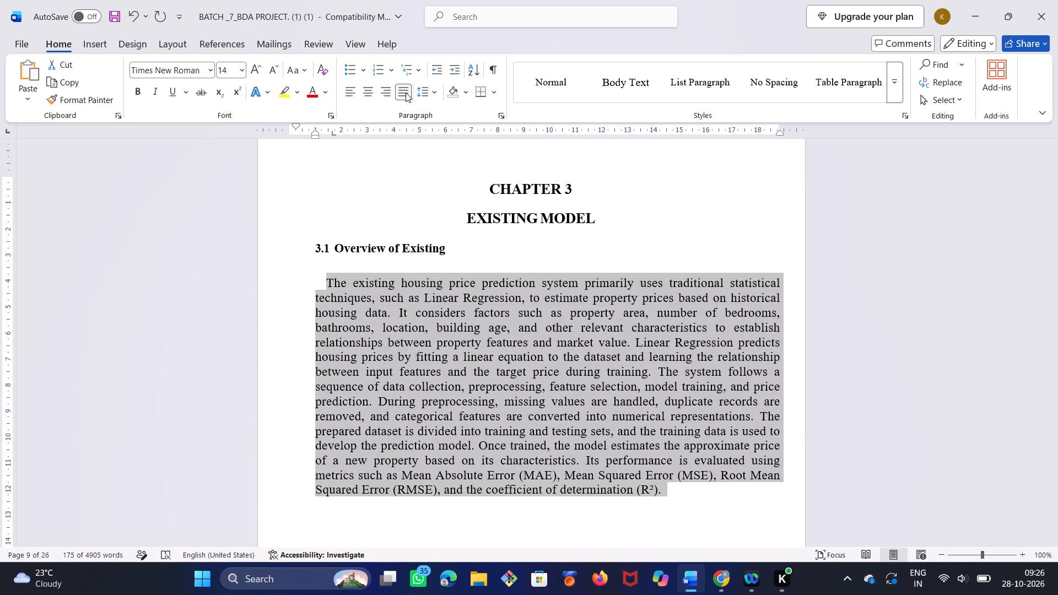
click(427, 93)
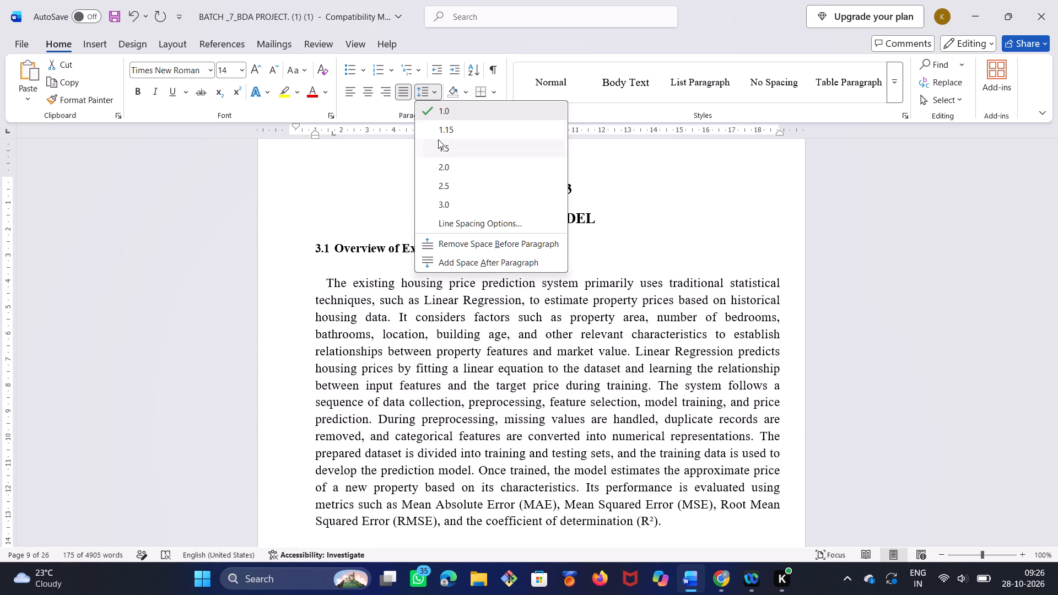
click(440, 142)
Move the right indent of the 3.1 paragraph inward to about the 18 mark on the ruler.
scroll(453, 372, down, 1)
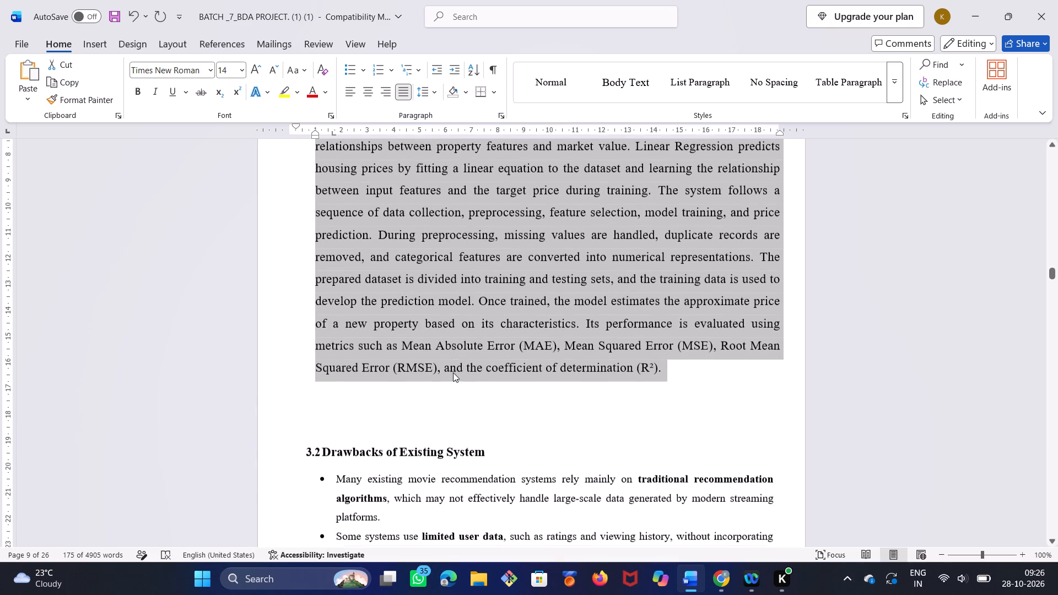
scroll(453, 372, down, 2)
scroll(453, 372, up, 4)
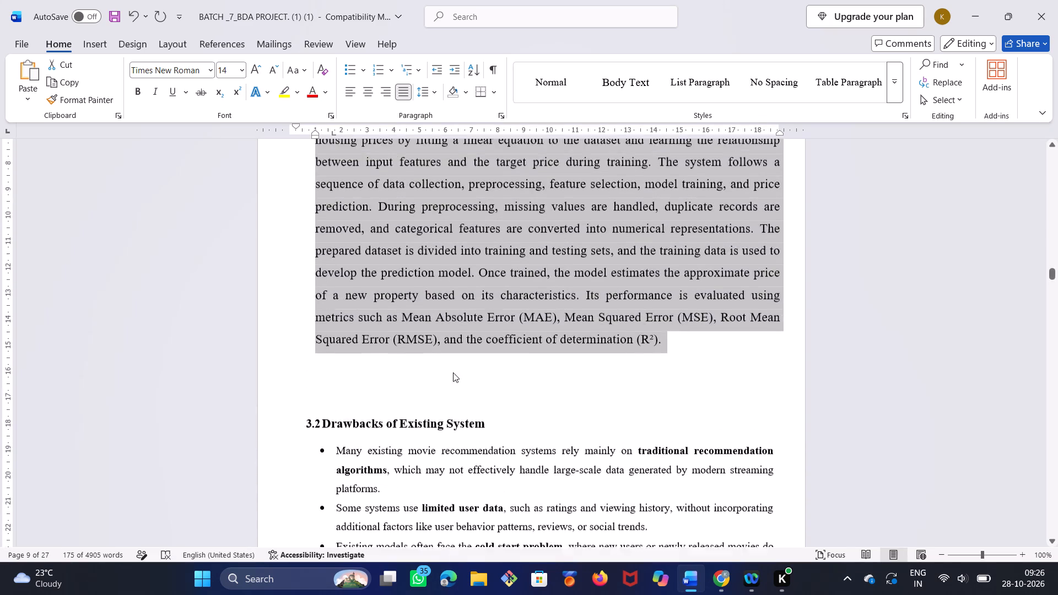
scroll(453, 372, up, 1)
scroll(453, 372, down, 3)
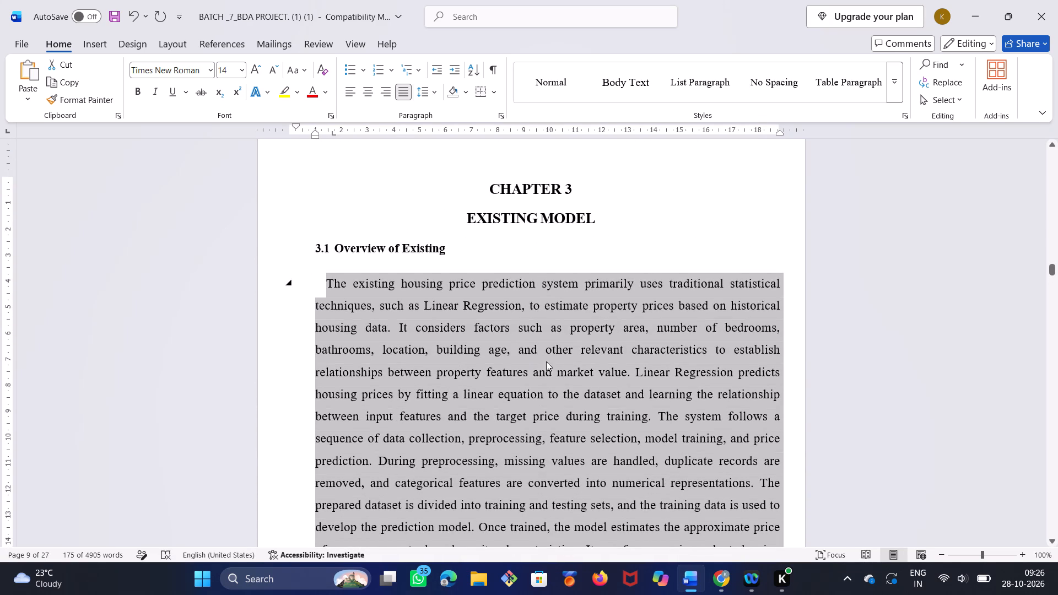
scroll(540, 274, down, 1)
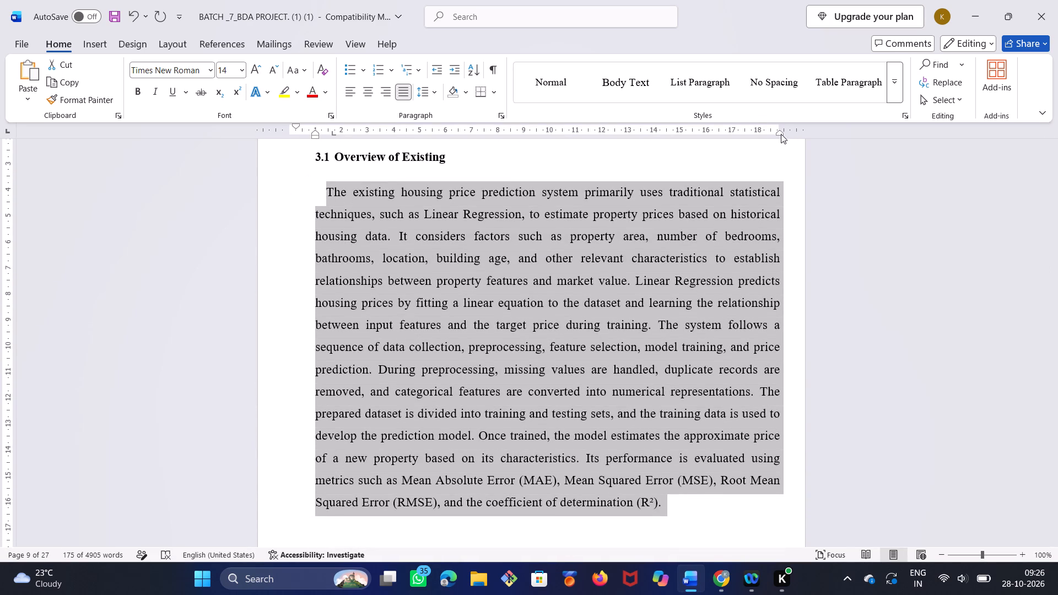
drag(778, 132, 763, 136)
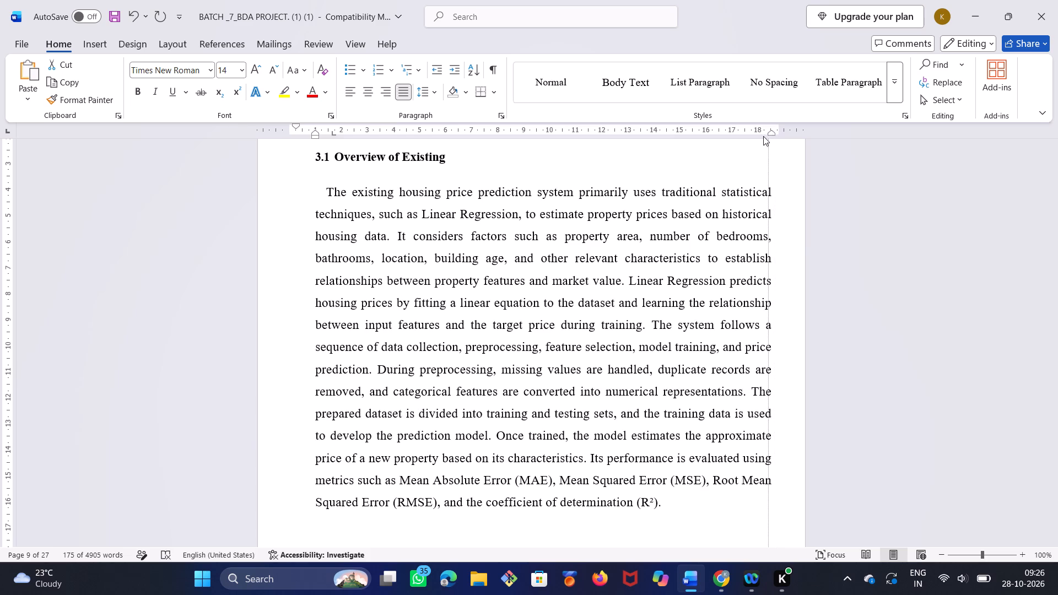
drag(763, 136, 759, 137)
click(779, 355)
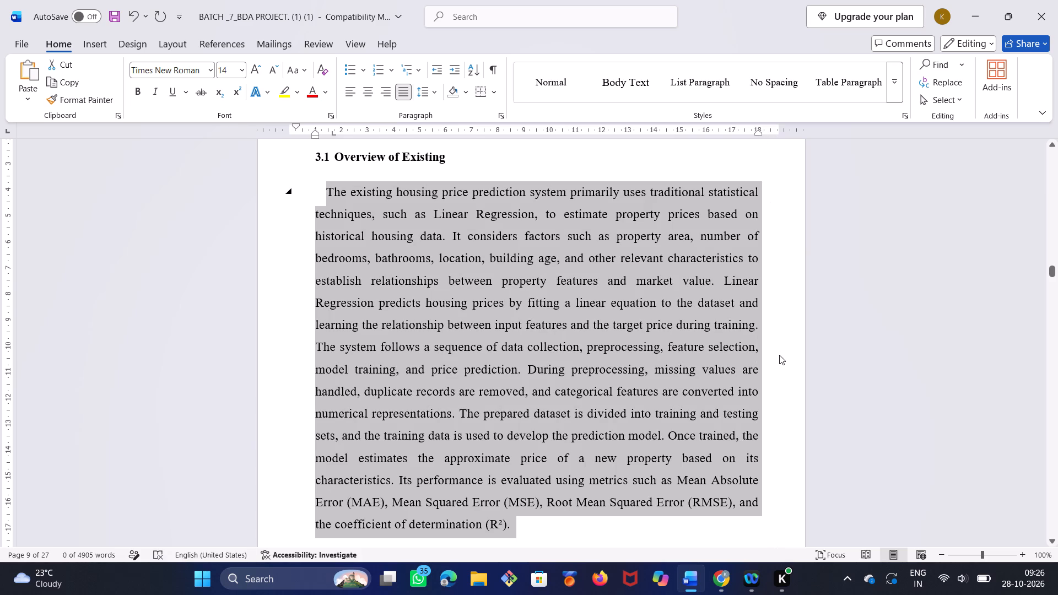
Delete the extra blank lines above the "3.2 Drawbacks of Existing System" heading, leaving one.
scroll(779, 355, down, 2)
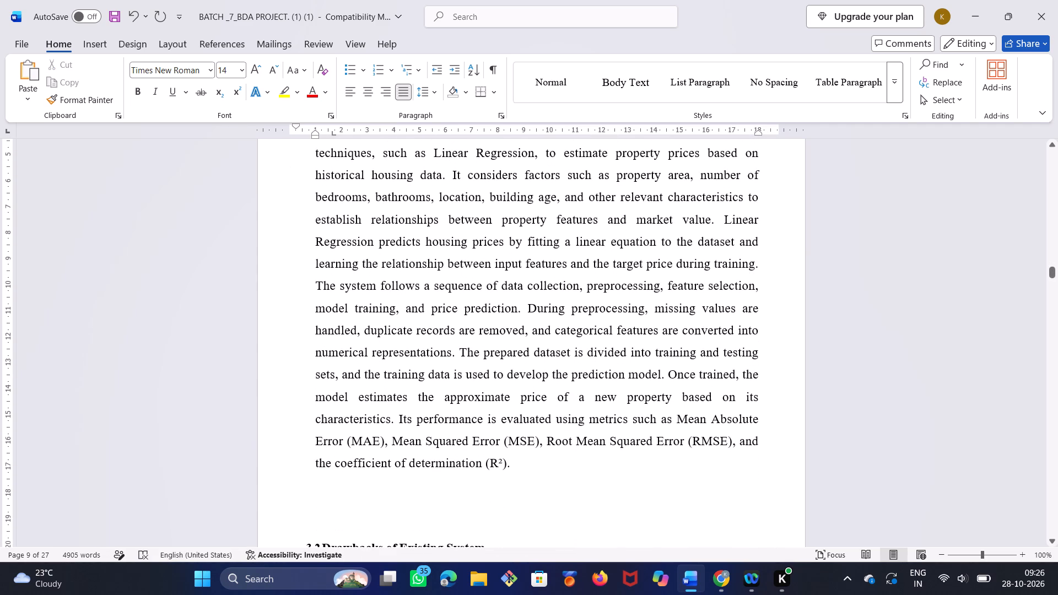
scroll(526, 398, down, 1)
click(367, 377)
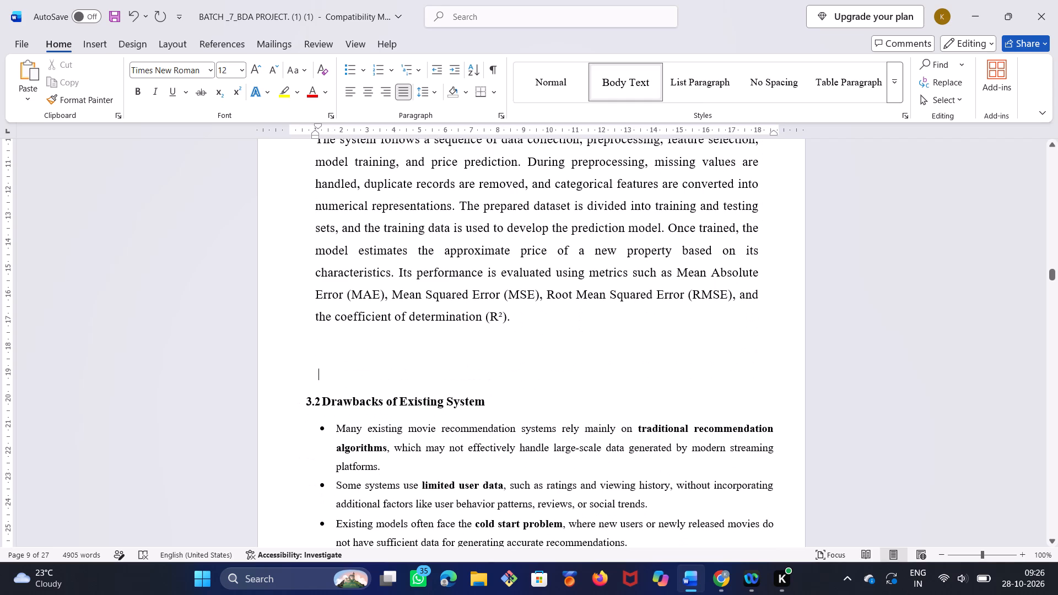
key(BackSpace)
key(BackSpace)
key(BackSpace)
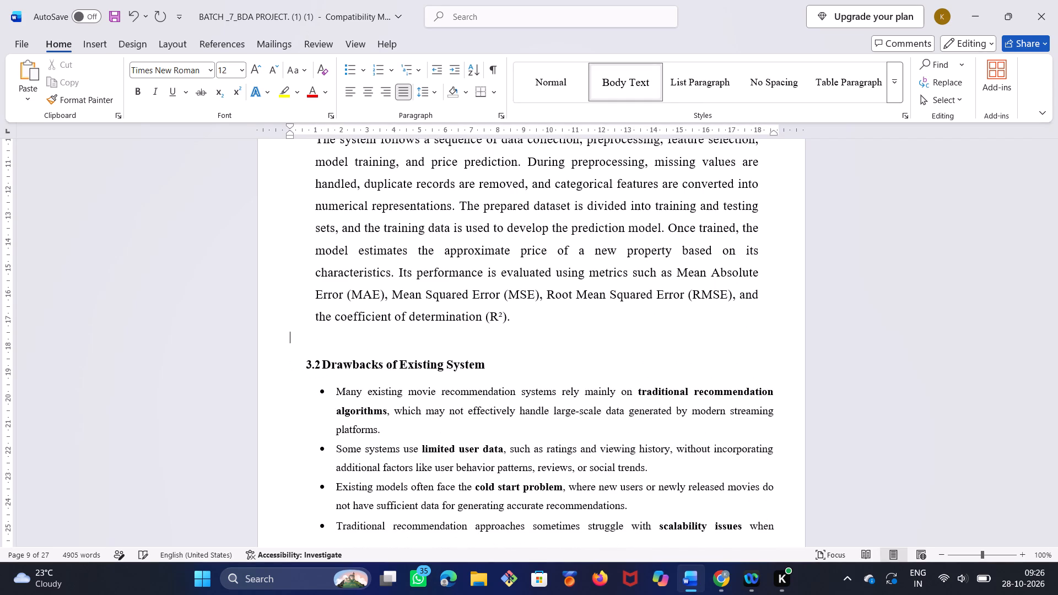
Delete backwards from the stray period on page 10 into the last 3.2 bullet, so it ends at "scalability issues w".
scroll(367, 377, down, 1)
scroll(399, 322, down, 3)
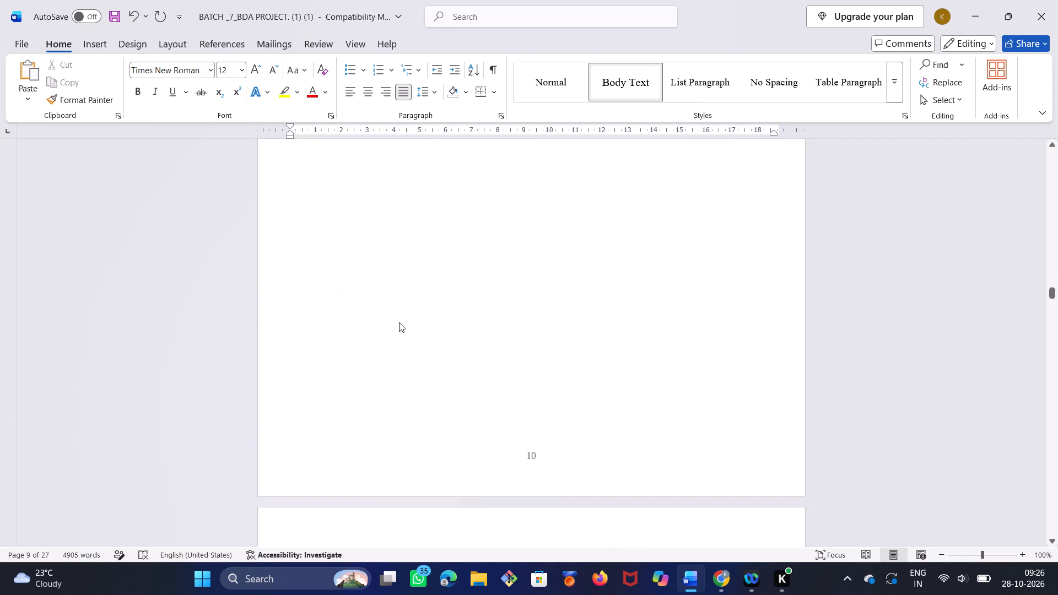
scroll(399, 322, up, 2)
scroll(411, 371, up, 1)
scroll(411, 371, down, 1)
scroll(411, 371, up, 2)
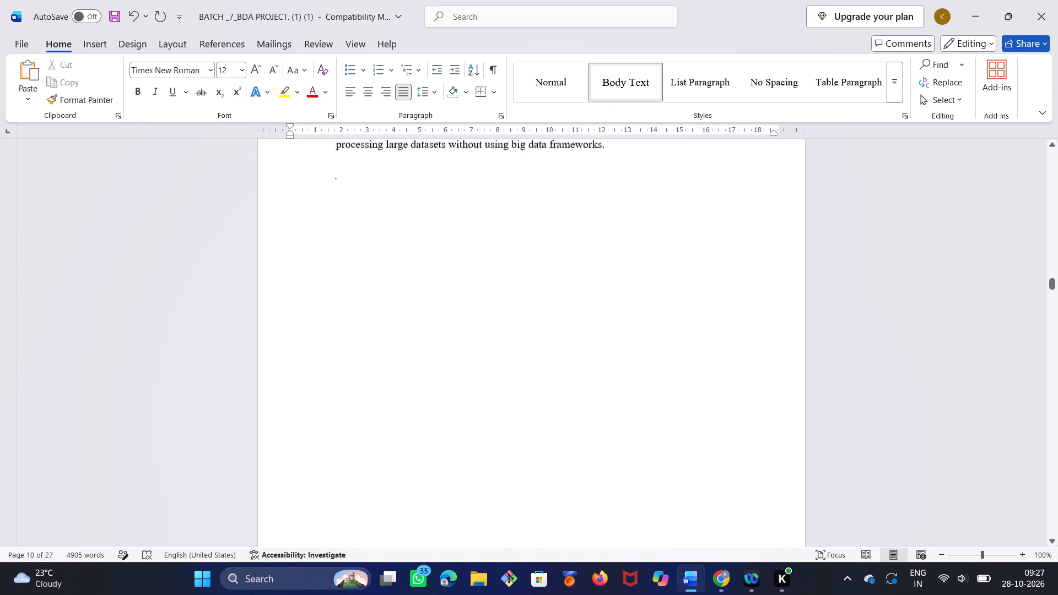
scroll(411, 371, up, 1)
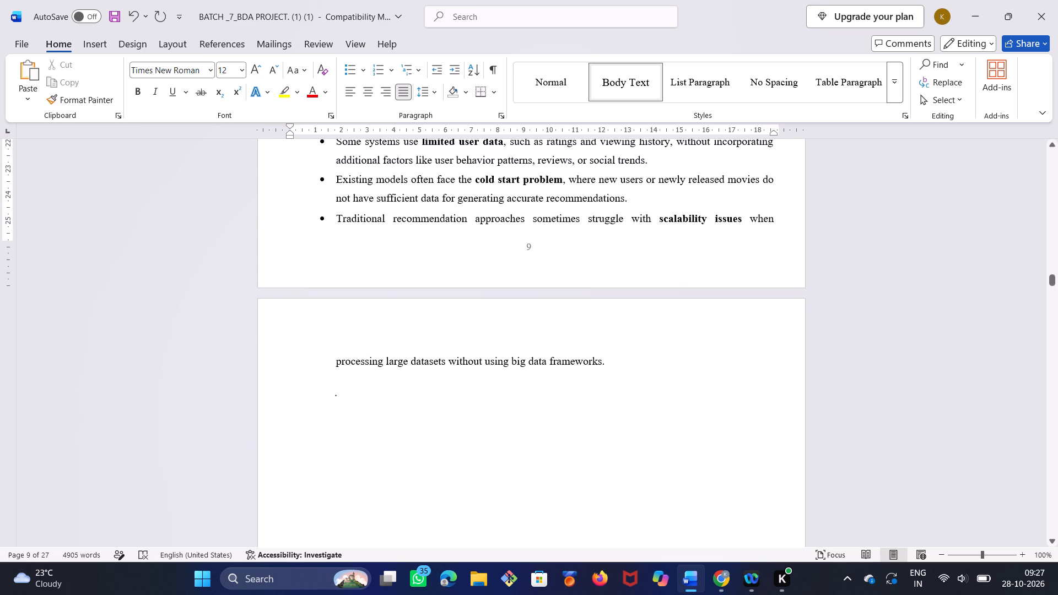
click(354, 402)
key(BackSpace)
key(BackSpace)
key(BackSpace)
key(BackSpace)
key(BackSpace)
key(BackSpace)
key(BackSpace)
key(BackSpace)
key(BackSpace)
key(BackSpace)
key(BackSpace)
key(BackSpace)
key(BackSpace)
key(BackSpace)
key(BackSpace)
key(BackSpace)
key(BackSpace)
key(BackSpace)
key(BackSpace)
key(BackSpace)
key(BackSpace)
key(BackSpace)
key(BackSpace)
key(BackSpace)
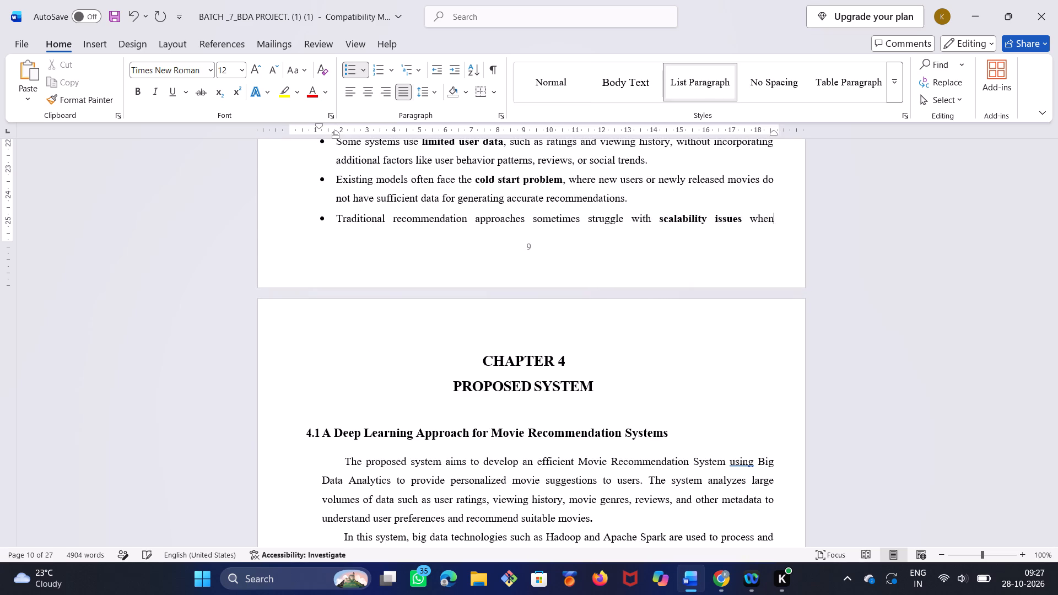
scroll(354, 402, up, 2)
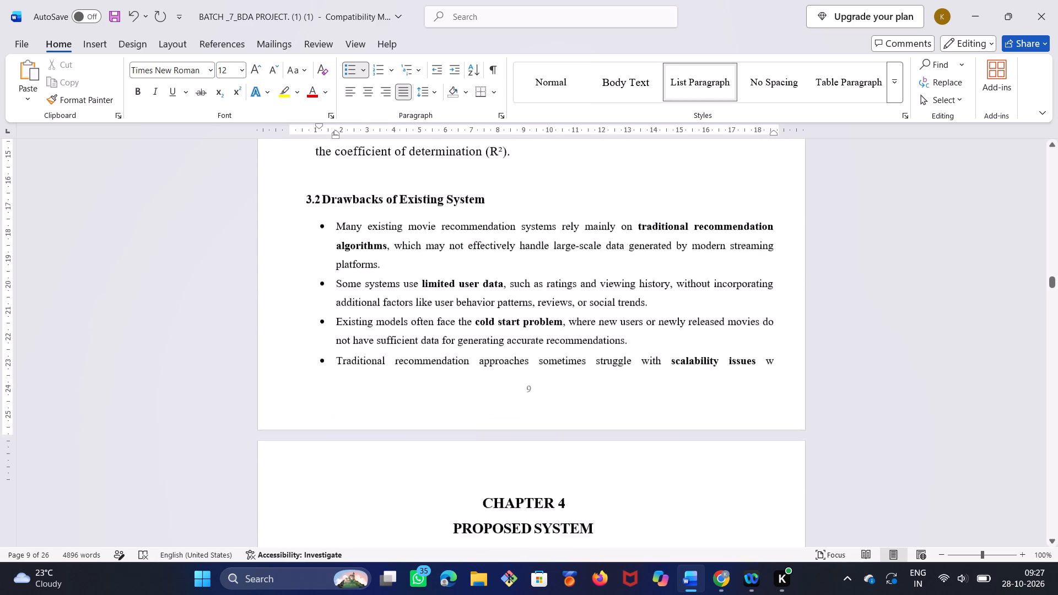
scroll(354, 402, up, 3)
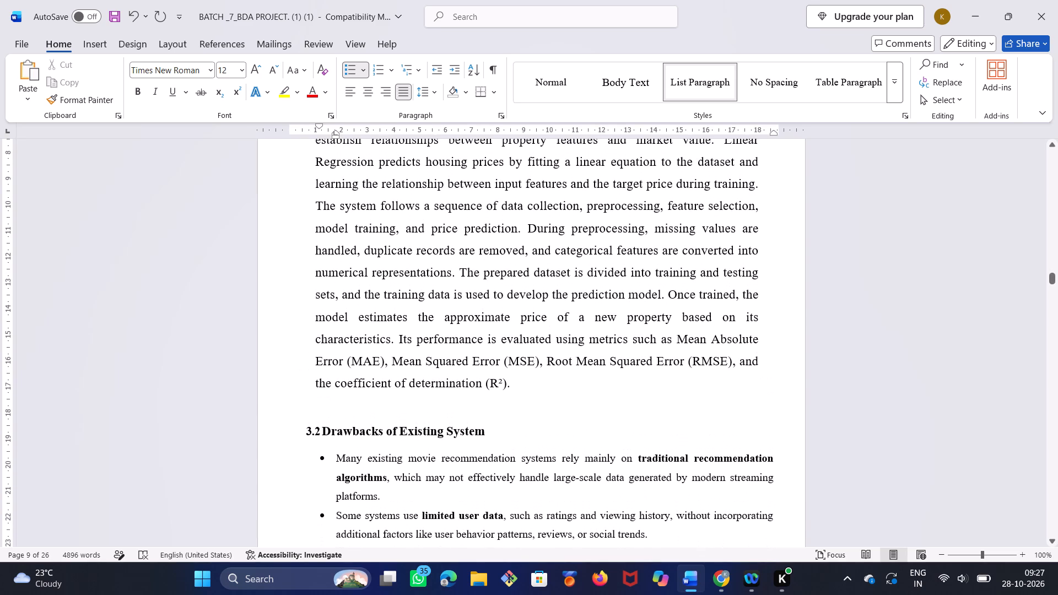
Delete the end of the 3.1 paragraph, from "The prepared dataset is divided" through "coefficient of determination (R²).".
drag(463, 276, 478, 347)
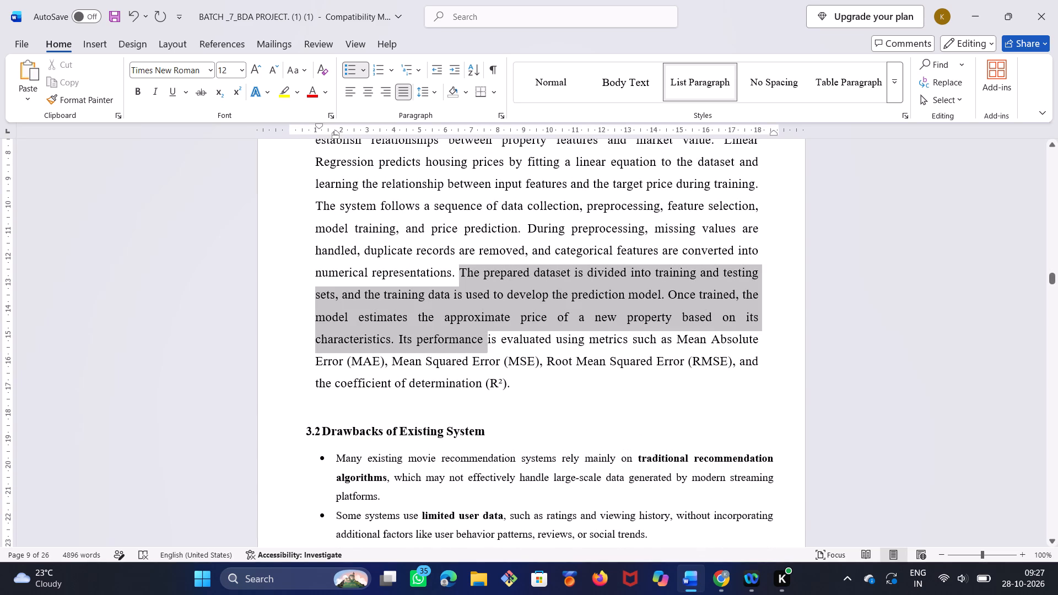
drag(478, 347, 521, 384)
key(BackSpace)
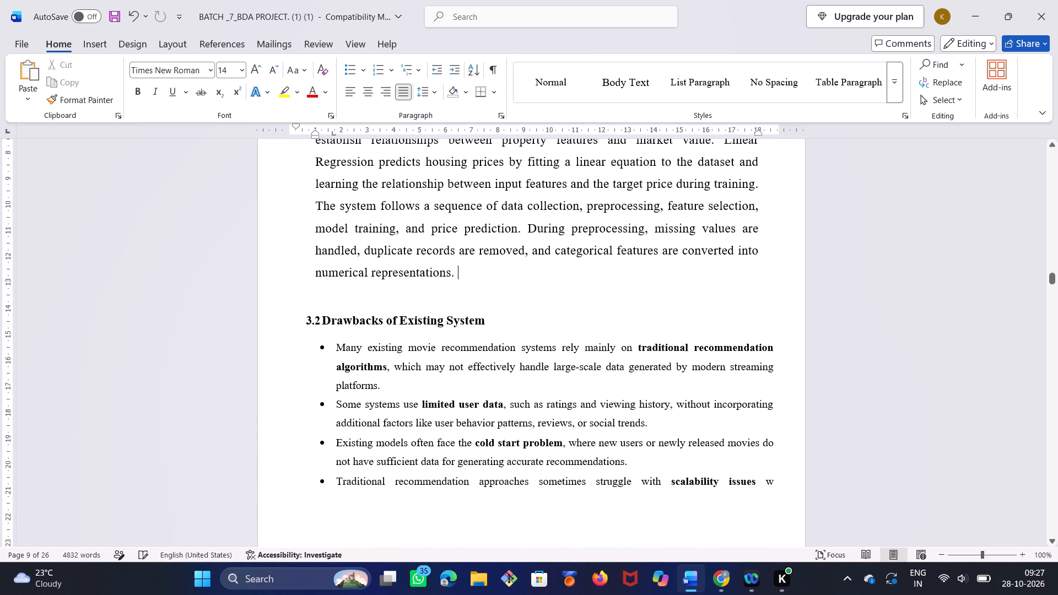
Delete all the old movie recommendation bullets under the "3.2 Drawbacks of Existing System" heading, including the leftover bullet marker.
scroll(521, 384, up, 1)
scroll(521, 384, down, 1)
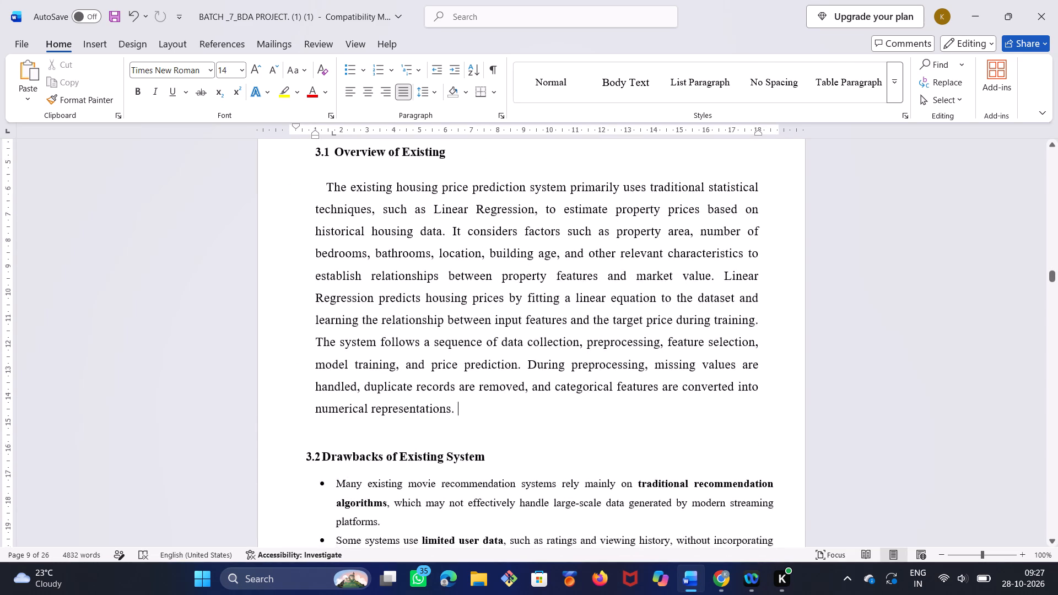
scroll(521, 384, down, 3)
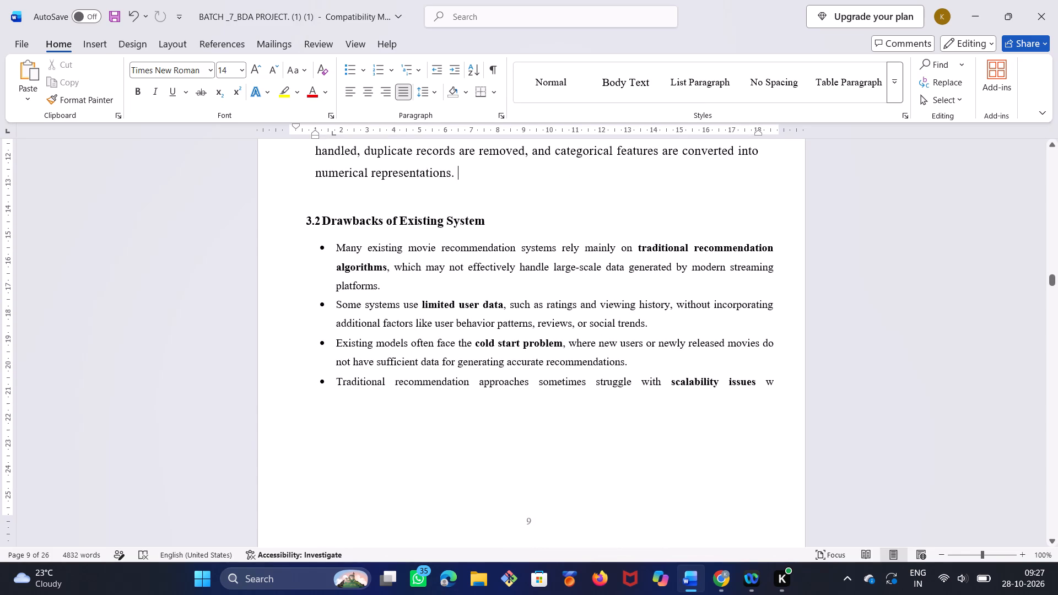
drag(336, 242, 425, 406)
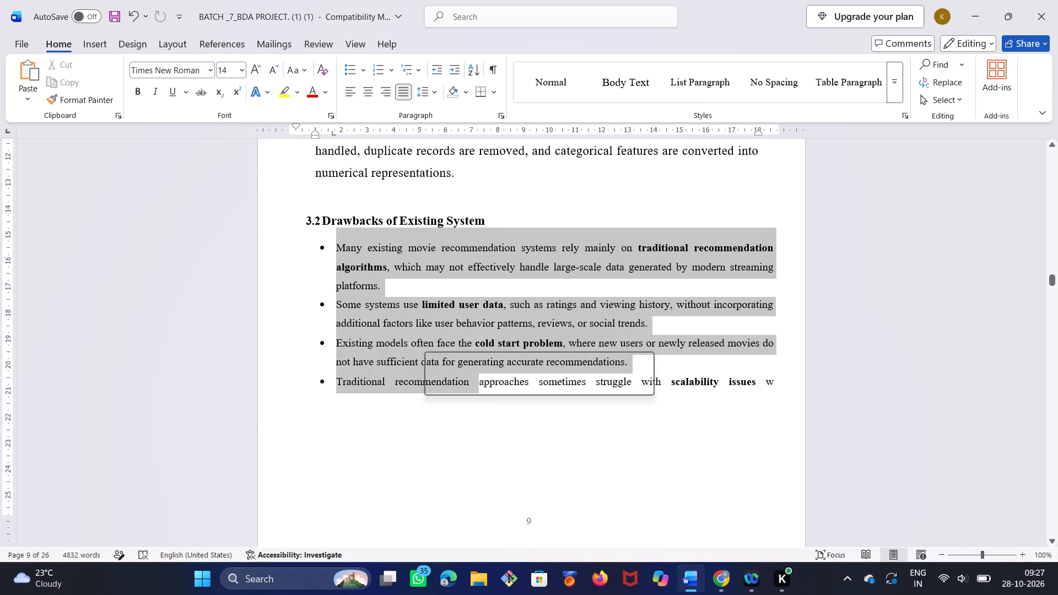
key(BackSpace)
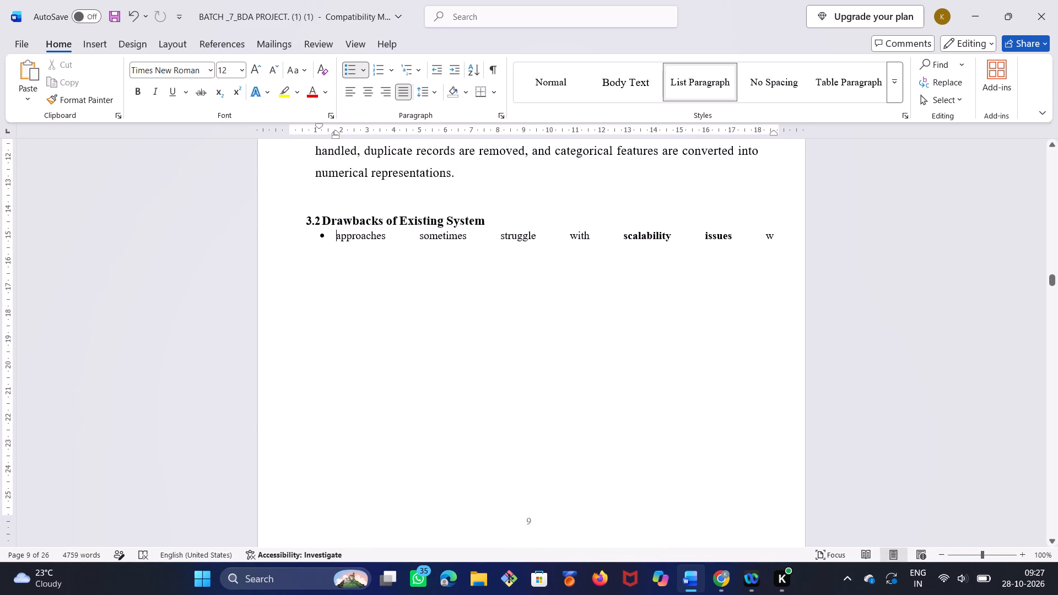
click(784, 234)
key(BackSpace)
key(BackSpace)
key(BackSpace)
key(BackSpace)
key(BackSpace)
key(BackSpace)
key(BackSpace)
key(BackSpace)
key(BackSpace)
key(BackSpace)
key(BackSpace)
key(BackSpace)
key(BackSpace)
key(BackSpace)
key(BackSpace)
key(BackSpace)
key(BackSpace)
key(BackSpace)
key(BackSpace)
key(BackSpace)
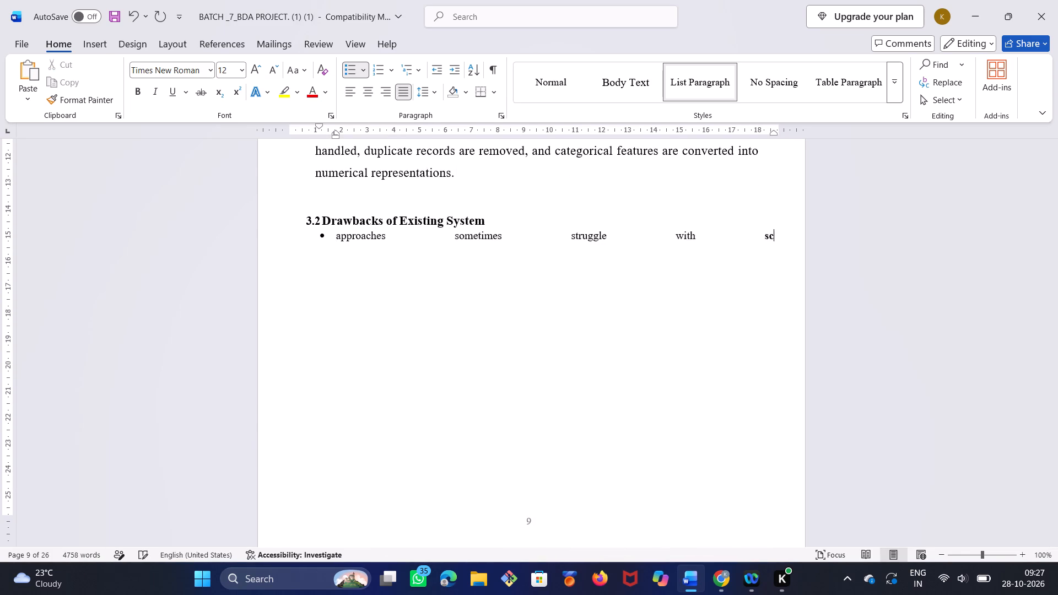
key(BackSpace)
key(BackSpace)
key(BackSpace)
key(BackSpace)
key(BackSpace)
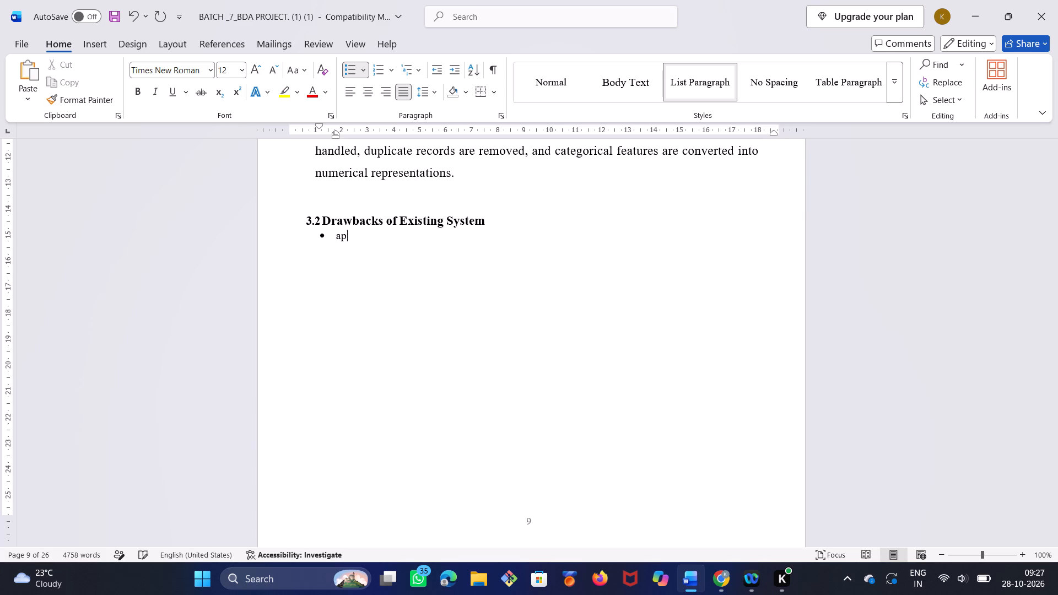
key(BackSpace)
key(BackSpace)
key(BackSpace)
scroll(757, 277, down, 1)
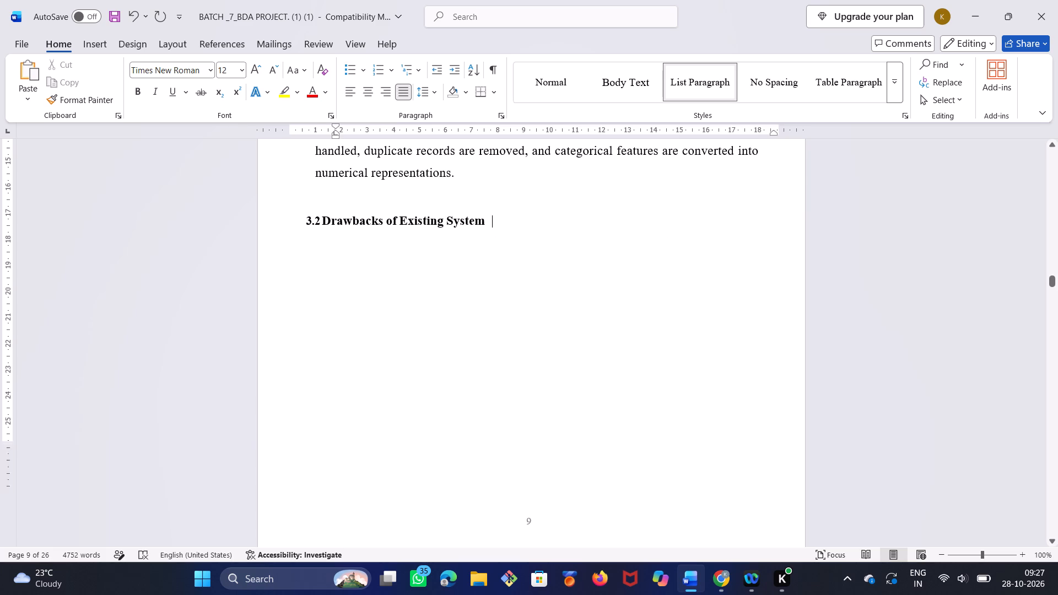
scroll(757, 277, down, 1)
scroll(757, 277, up, 1)
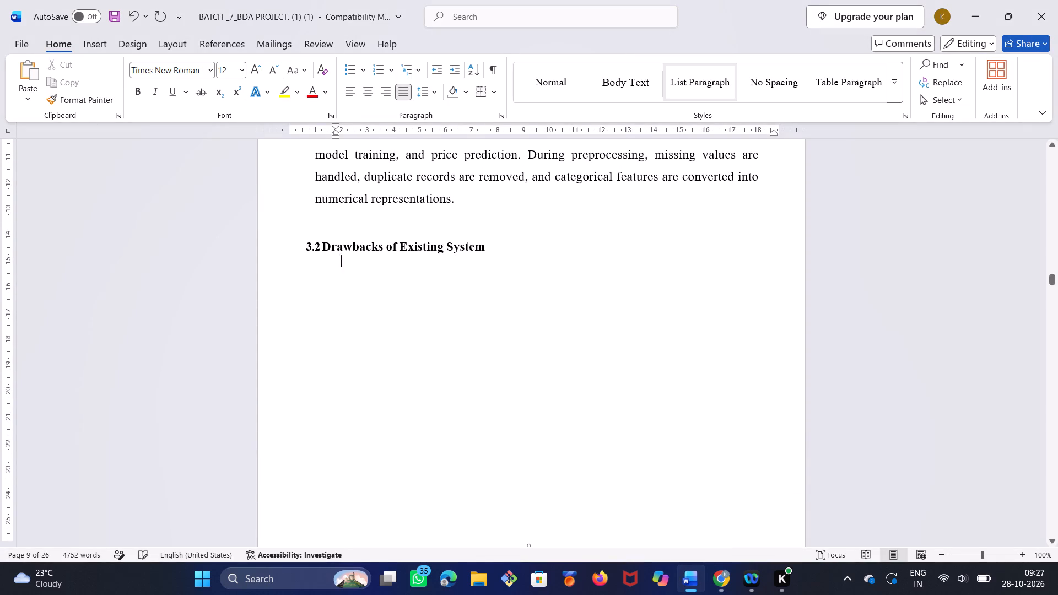
key(BackSpace)
key(BackSpace)
key(BackSpace)
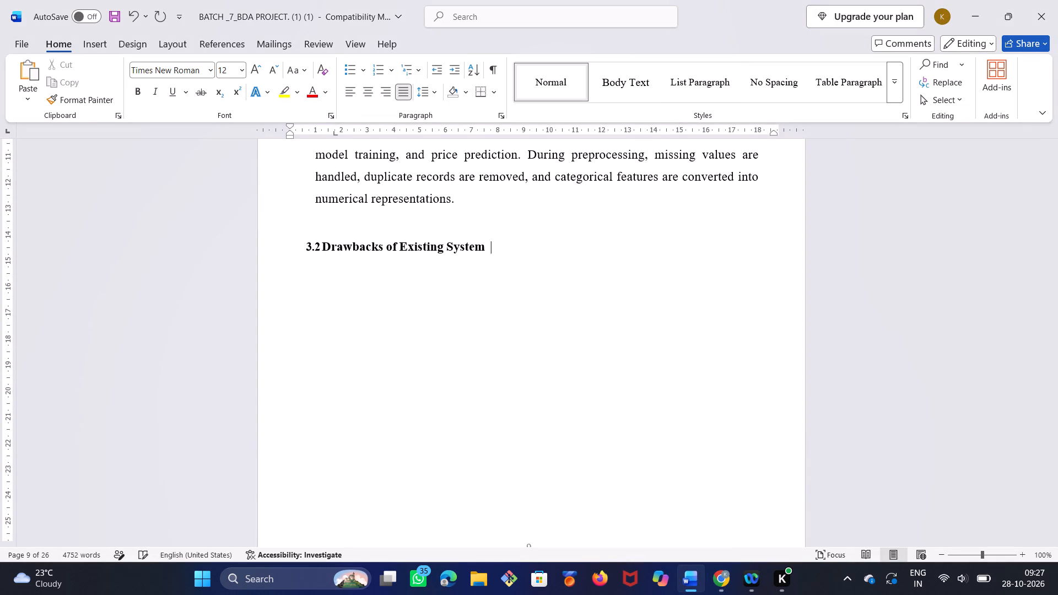
key(Return)
key(space)
key(space)
key(space)
key(space)
key(space)
key(space)
key(space)
key(space)
key(space)
key(space)
key(ctrl+v)
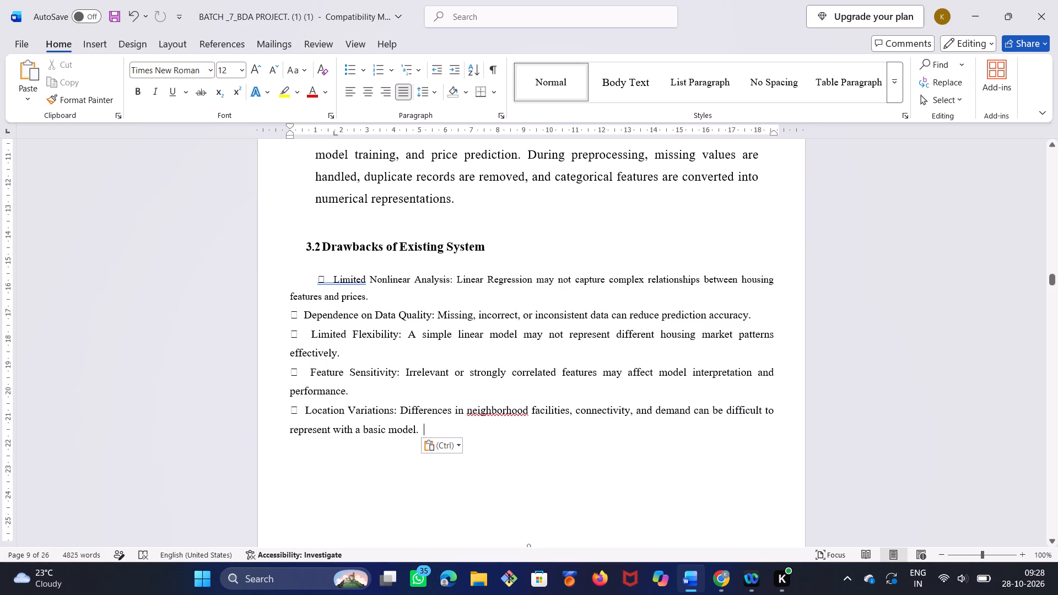
Remove the stray box symbol and some leading spaces before "Limited Nonlinear Analysis" in the first pasted line.
click(334, 278)
key(BackSpace)
key(BackSpace)
key(BackSpace)
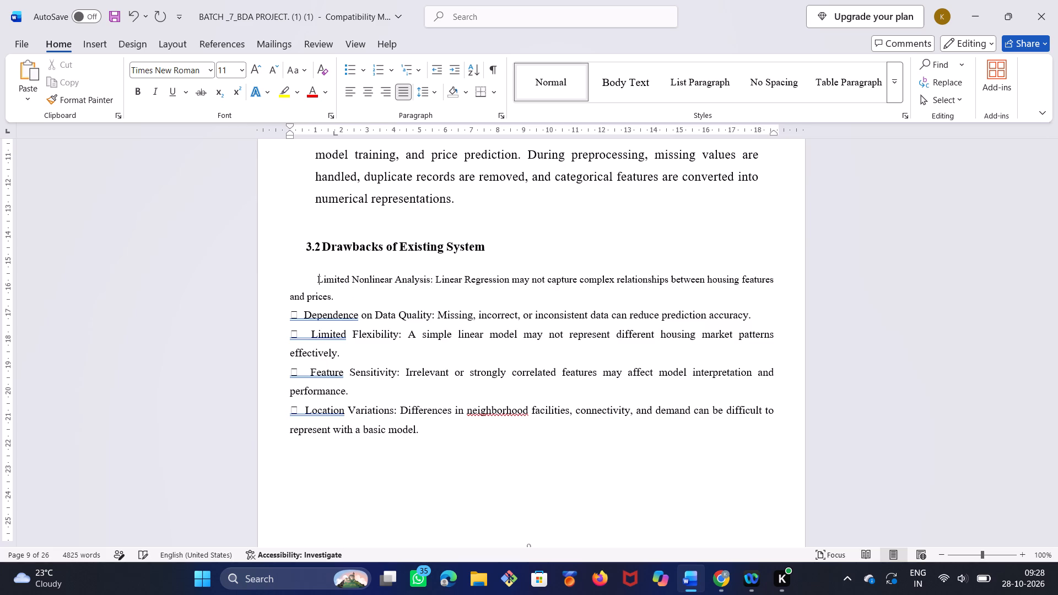
key(BackSpace)
key(BackSpace)
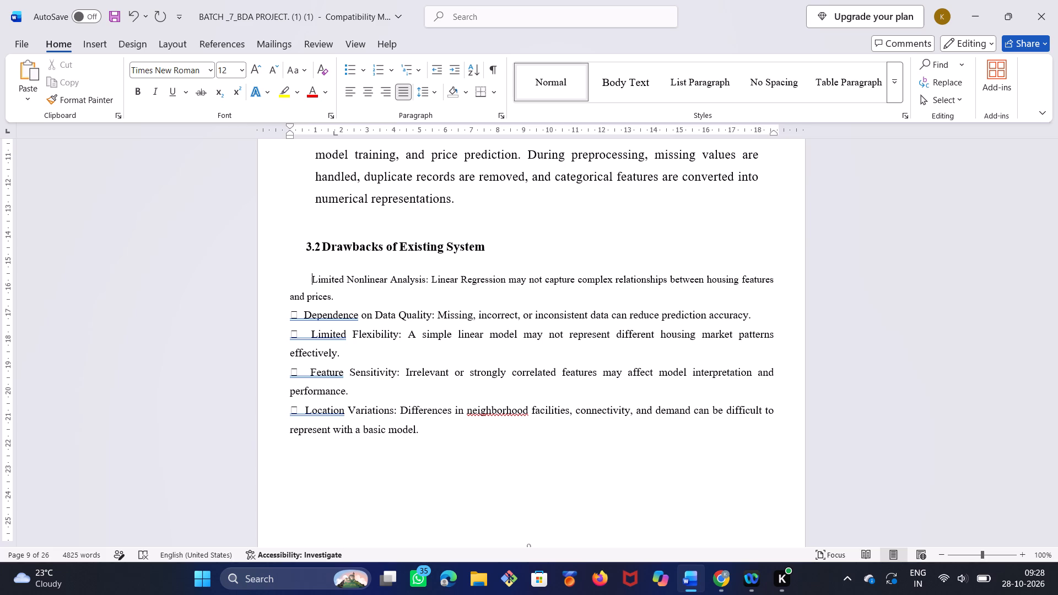
Set the font size of all five pasted 3.2 drawbacks to 12.
drag(309, 277, 425, 455)
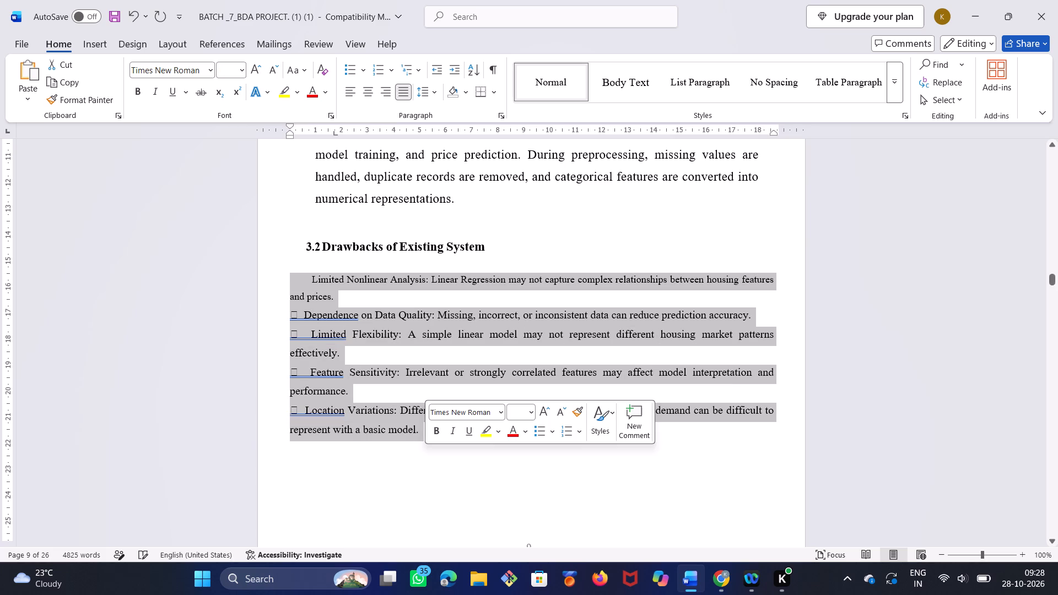
click(527, 416)
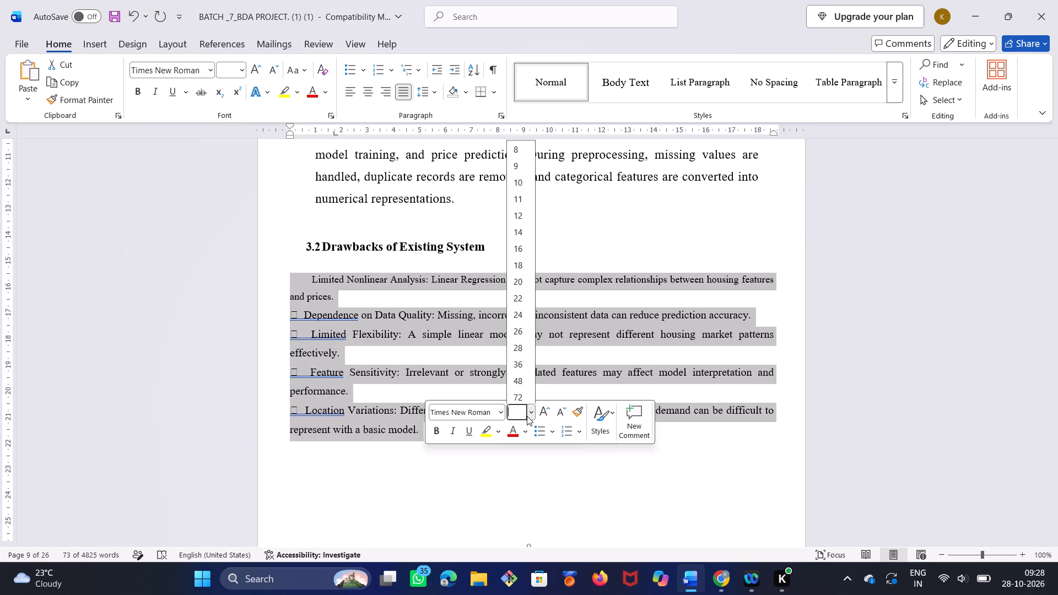
click(522, 214)
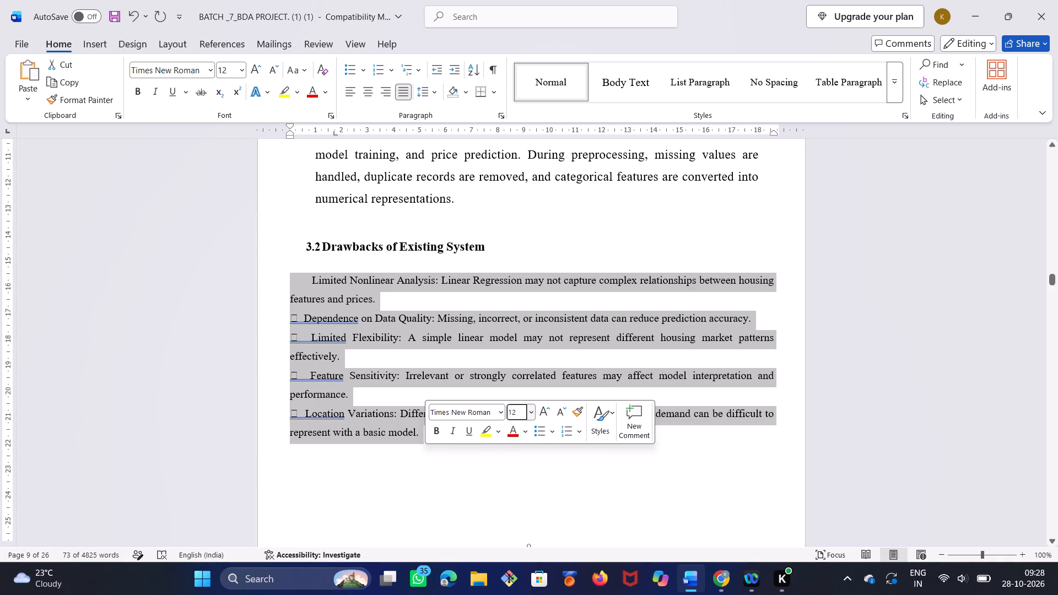
Format the five pasted 3.2 drawbacks as a bulleted list with solid round bullets.
click(554, 433)
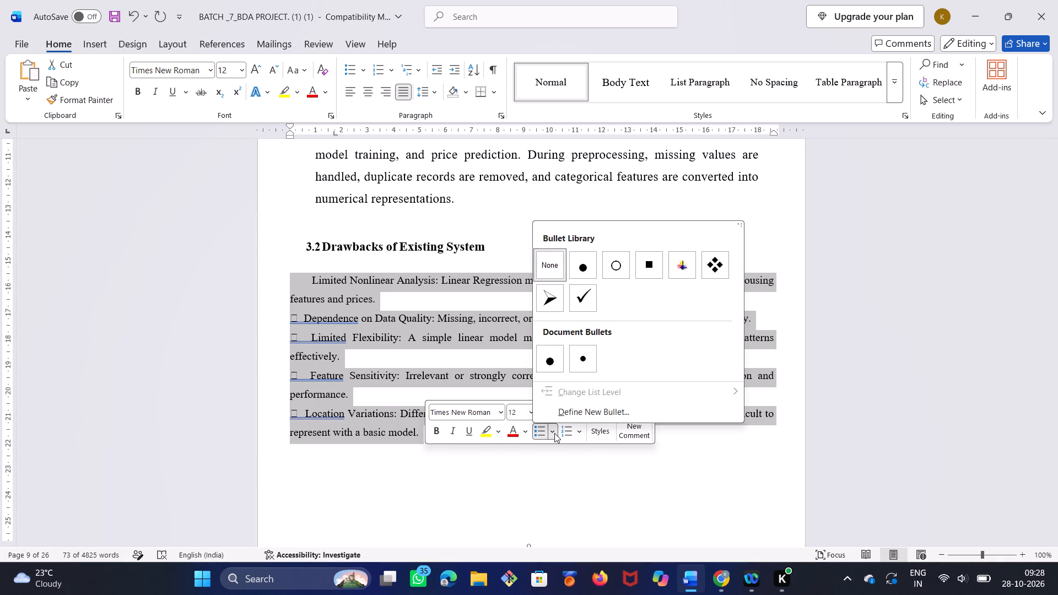
click(554, 433)
click(577, 432)
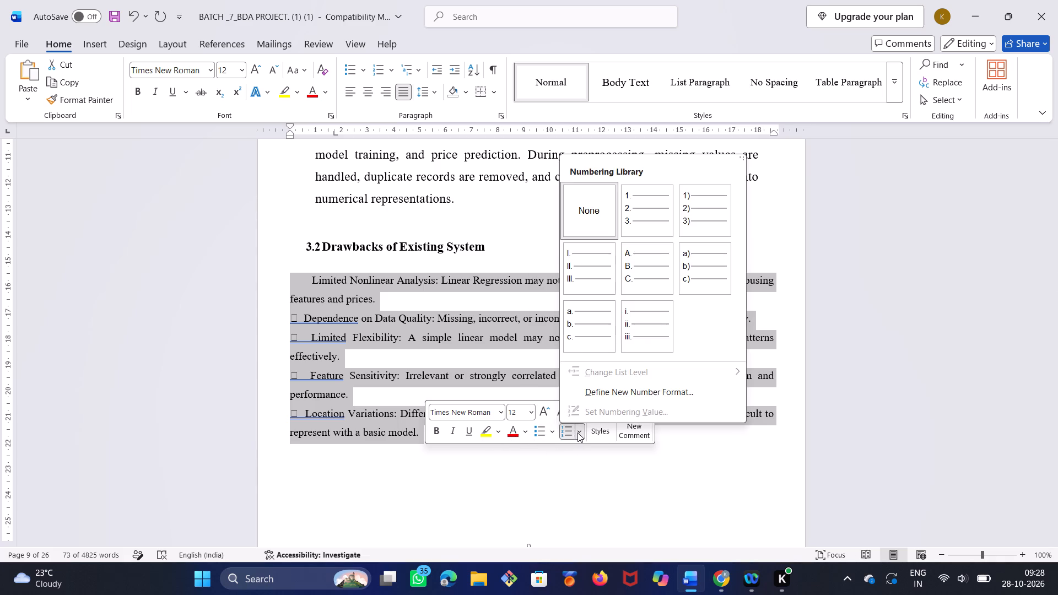
click(577, 432)
click(535, 434)
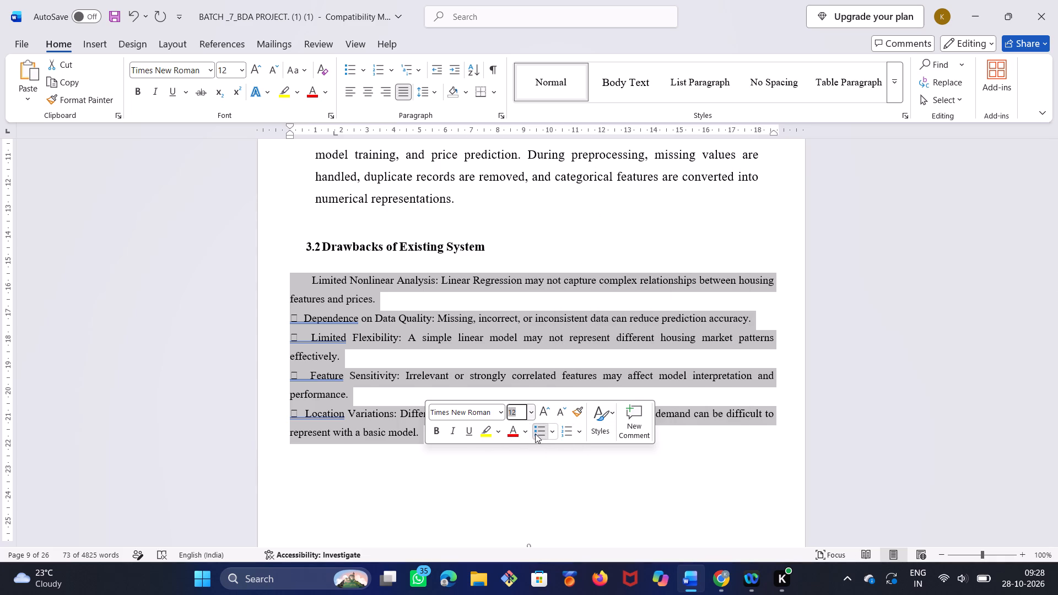
click(533, 479)
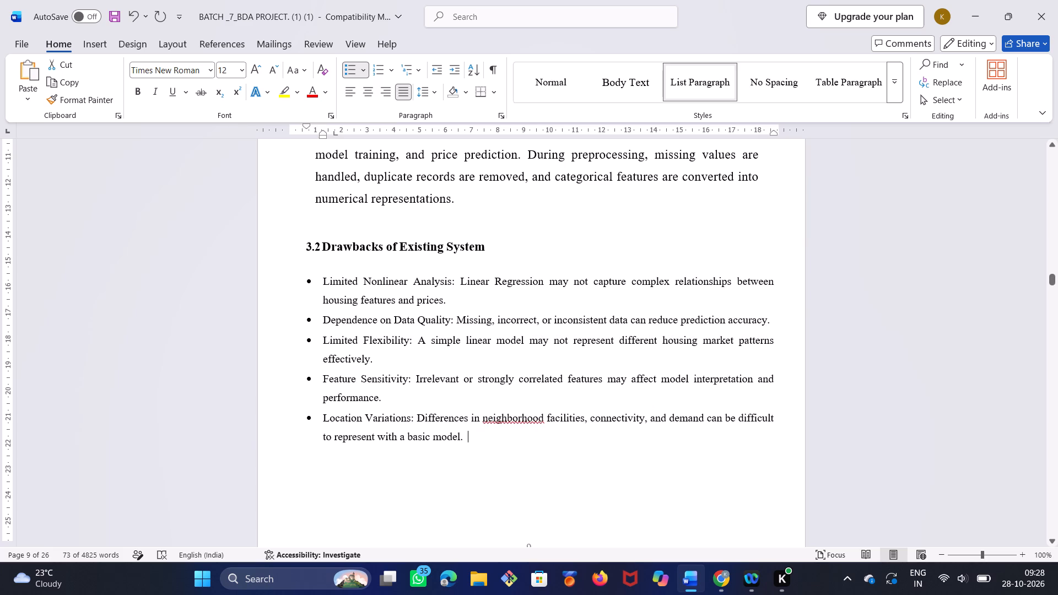
Move the right indent of the Limited Nonlinear Analysis bullet inward to about the 18 mark on the ruler.
click(780, 284)
click(776, 133)
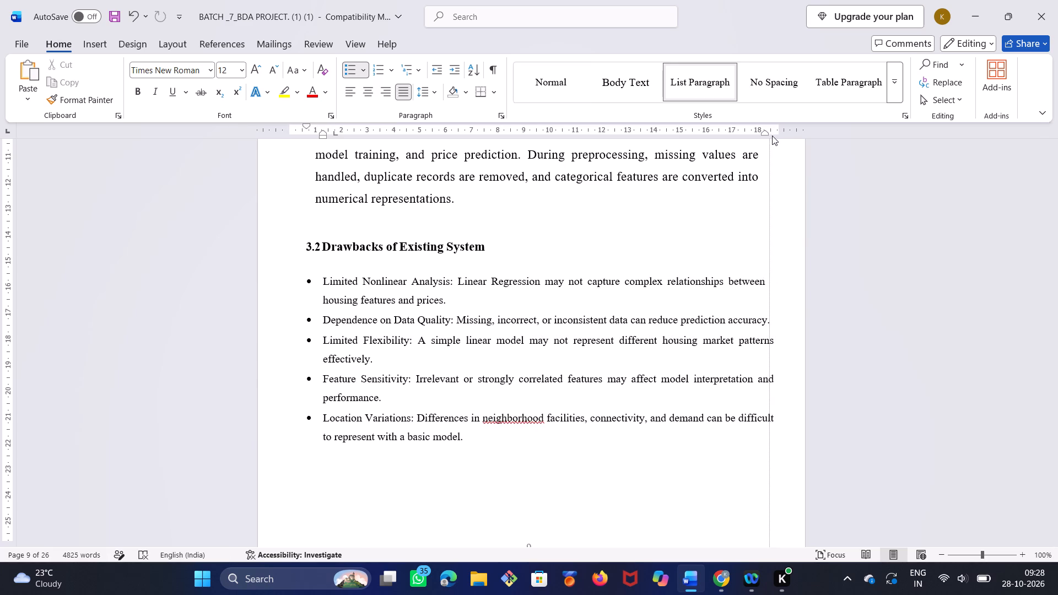
click(771, 134)
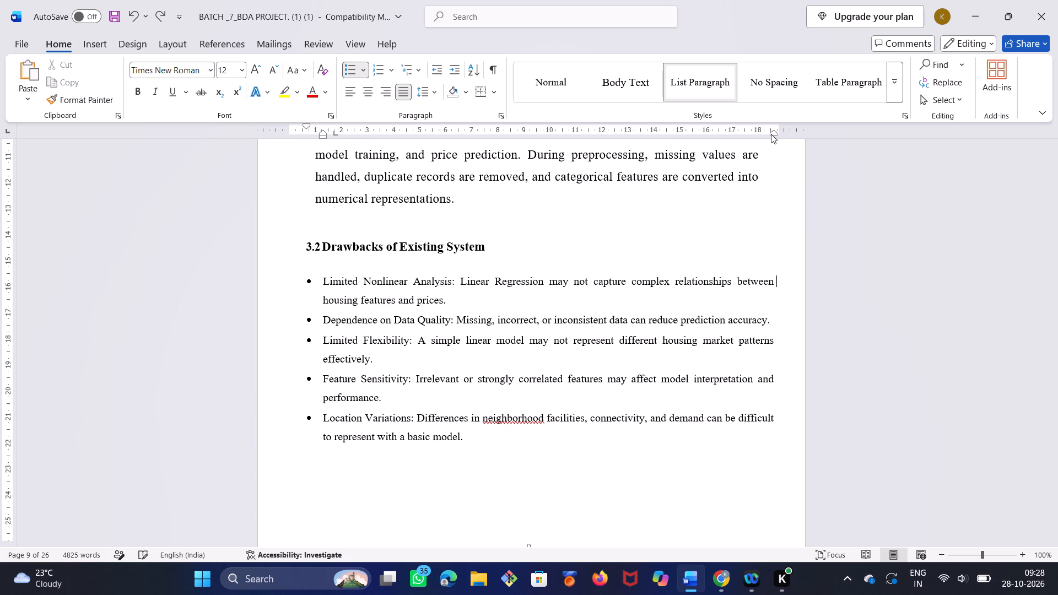
drag(774, 133, 763, 133)
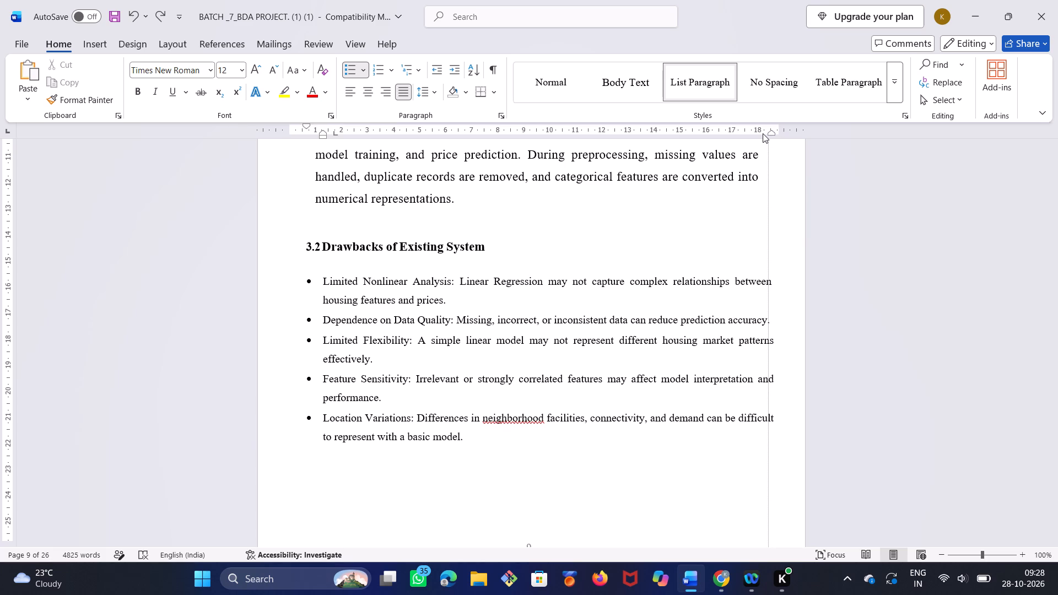
drag(763, 133, 761, 134)
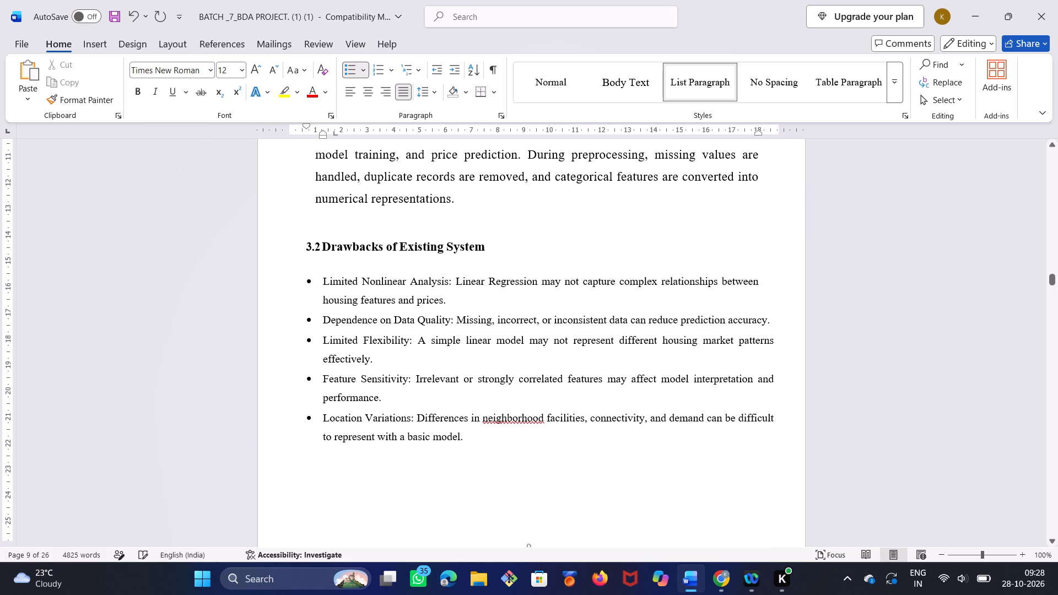
Move the right indents of the Dependence on Data Quality, Limited Flexibility, Feature Sensitivity and Location Variations bullets inward to just past the 18 mark.
click(770, 321)
drag(773, 133, 765, 136)
click(779, 359)
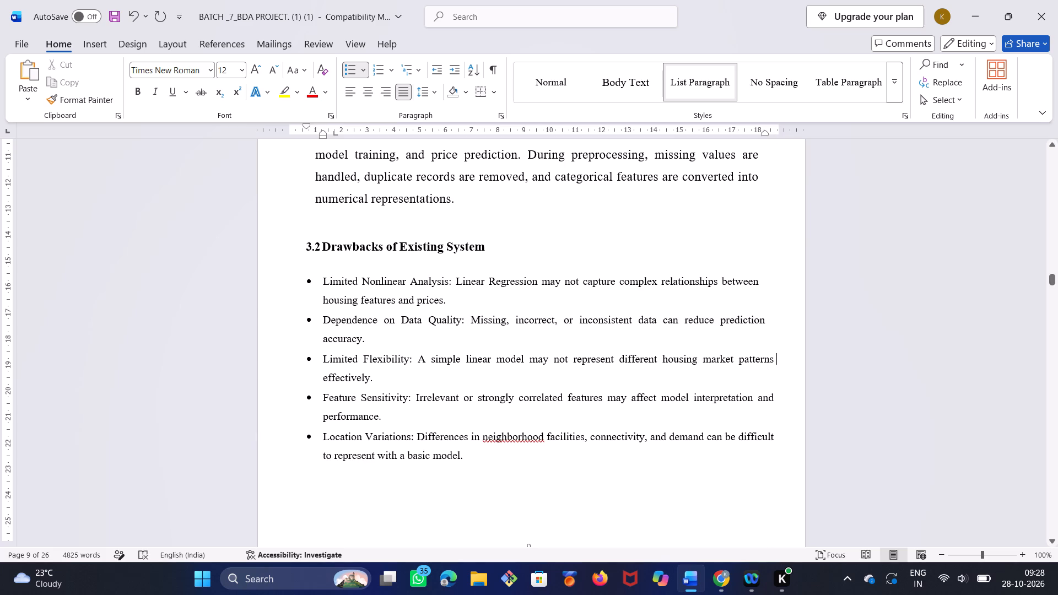
drag(777, 133, 766, 134)
click(779, 396)
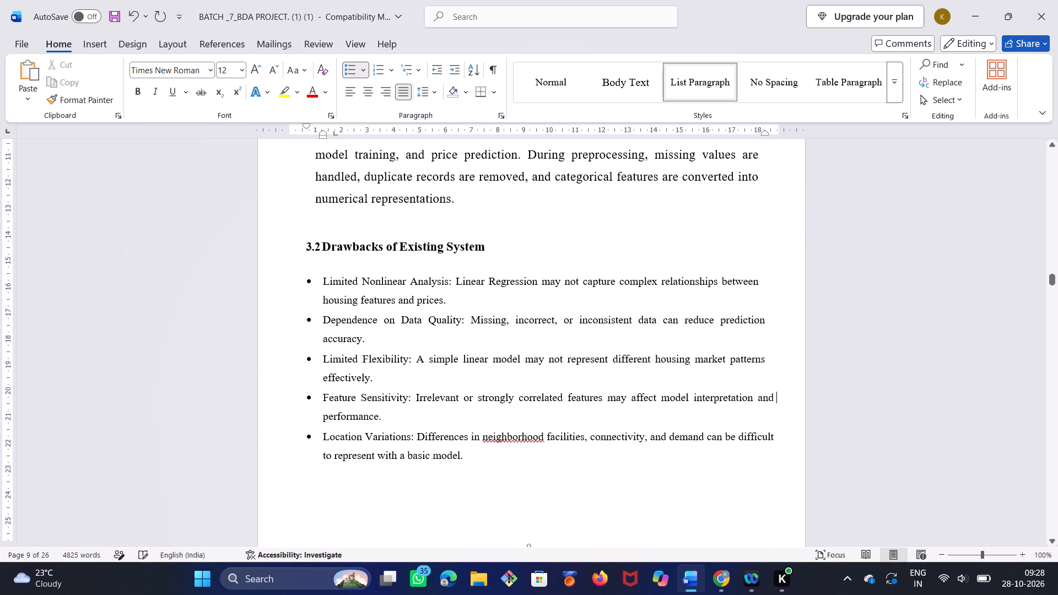
drag(774, 133, 762, 136)
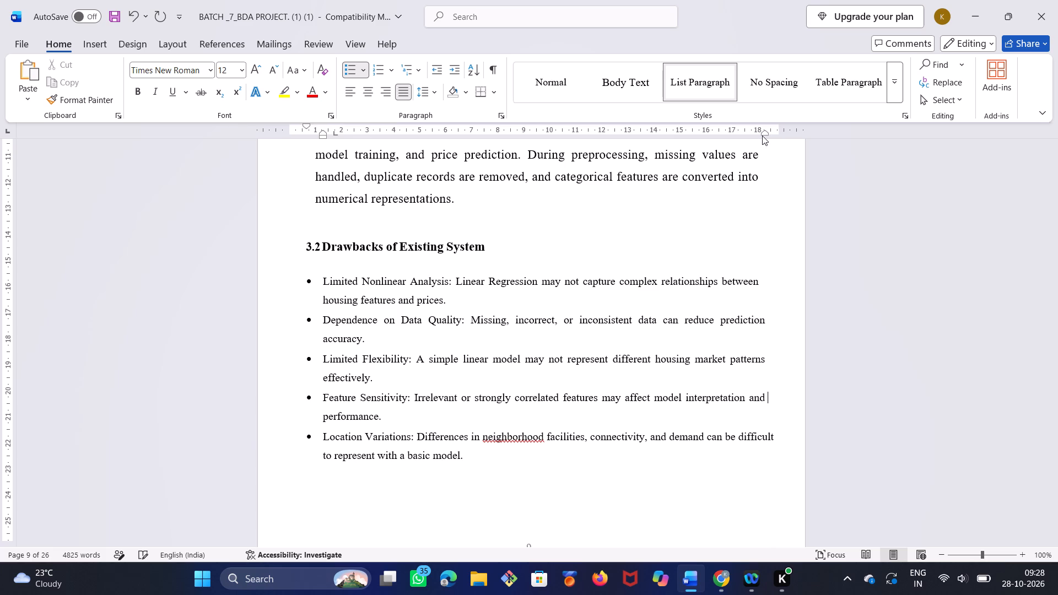
click(773, 436)
drag(774, 134, 766, 139)
Set the font size of the whole 3.1 overview paragraph about the existing housing price prediction system to 12.
scroll(789, 307, up, 1)
scroll(789, 307, down, 4)
scroll(789, 307, up, 2)
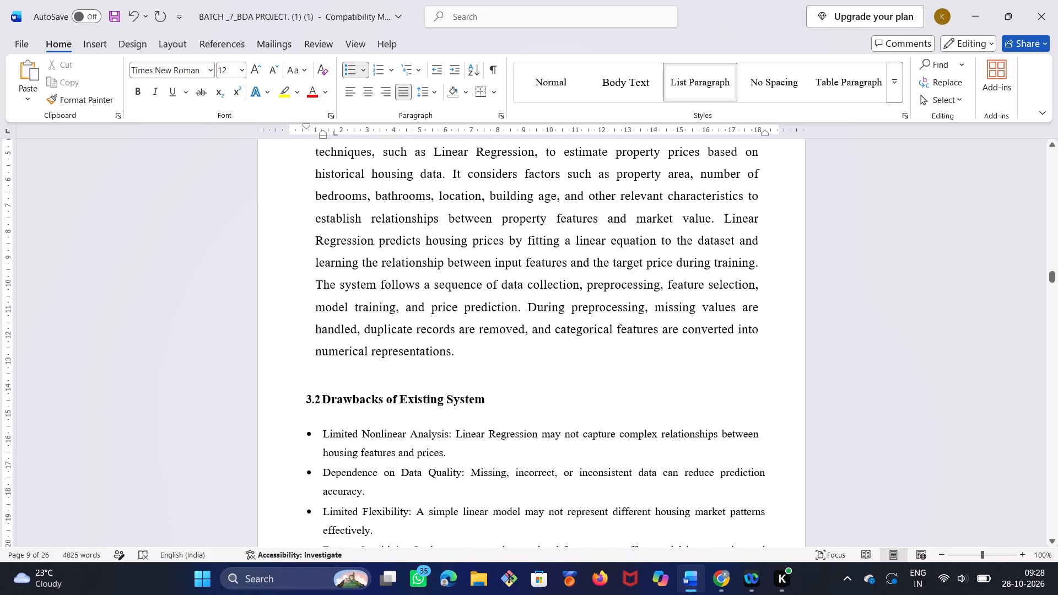
drag(400, 315, 421, 369)
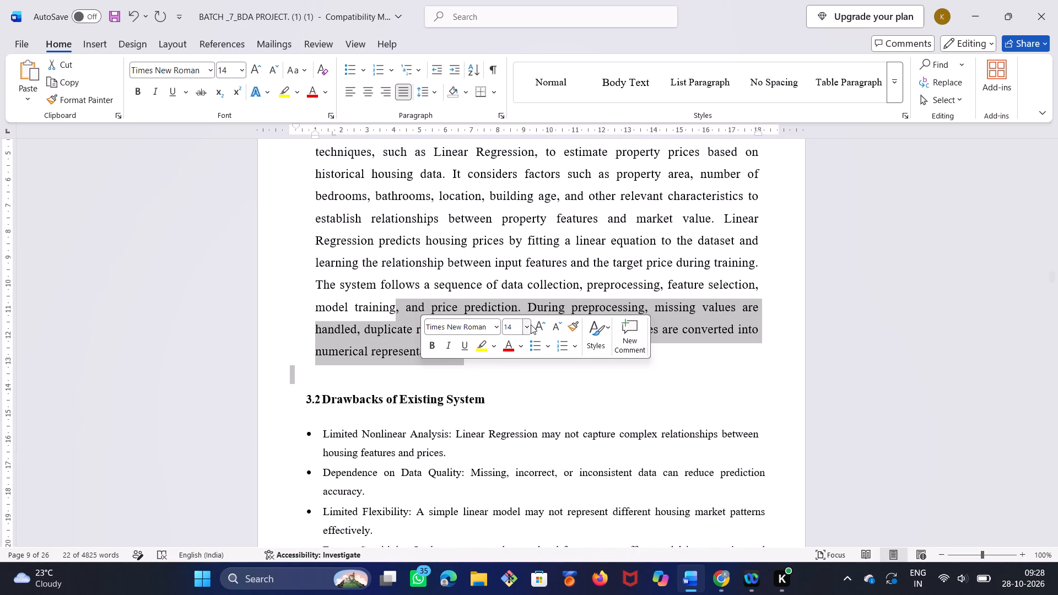
click(527, 327)
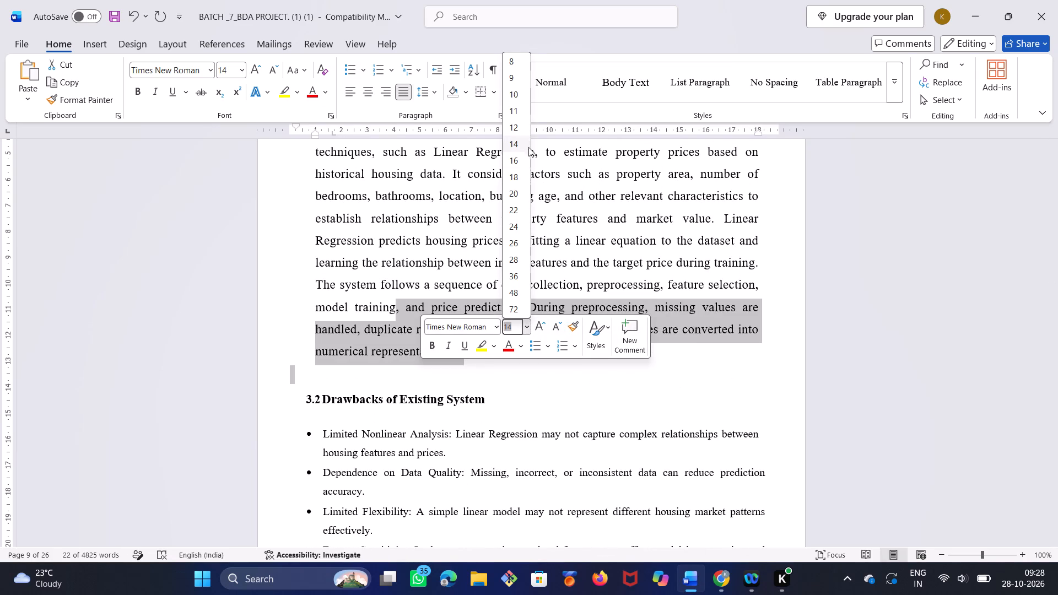
click(521, 129)
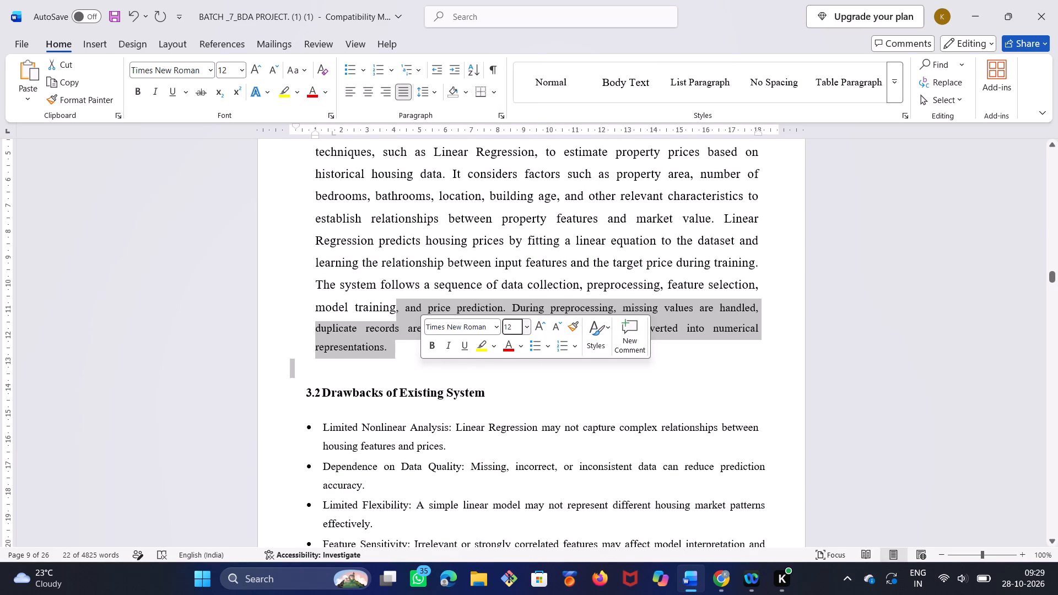
click(668, 418)
scroll(668, 418, up, 1)
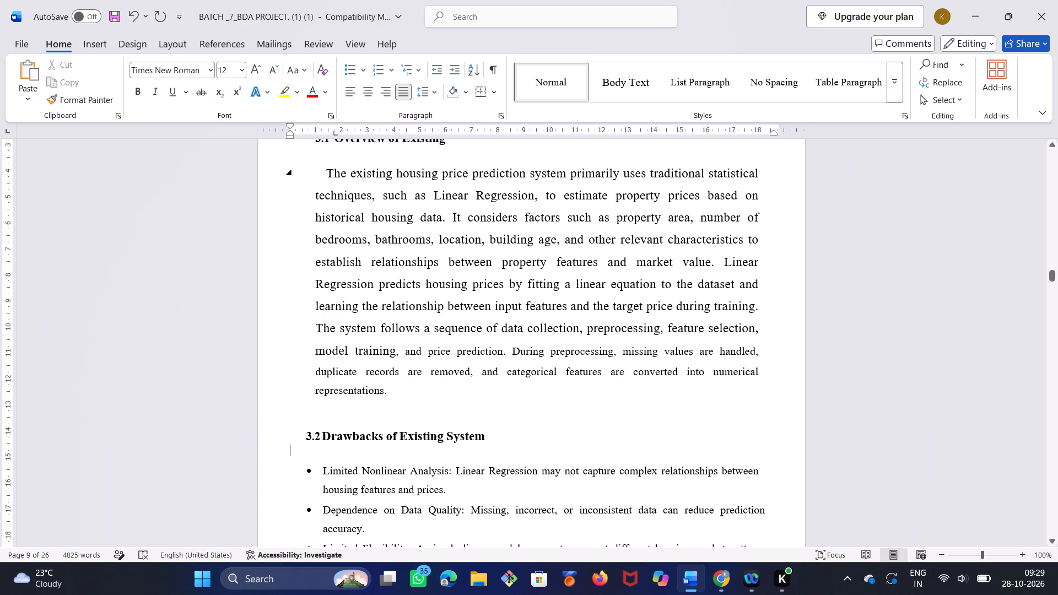
drag(327, 172, 381, 388)
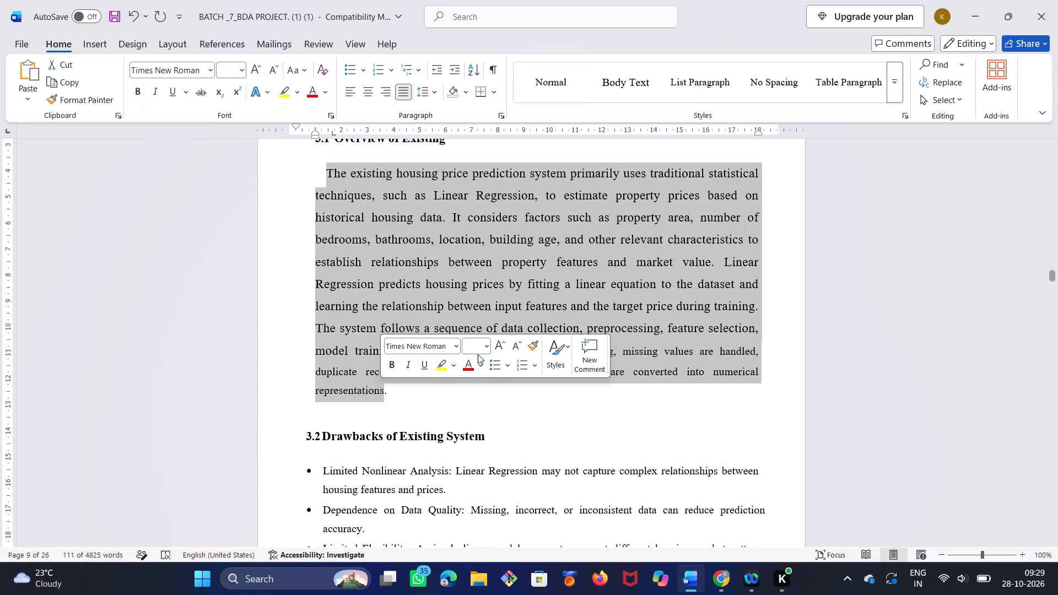
click(487, 340)
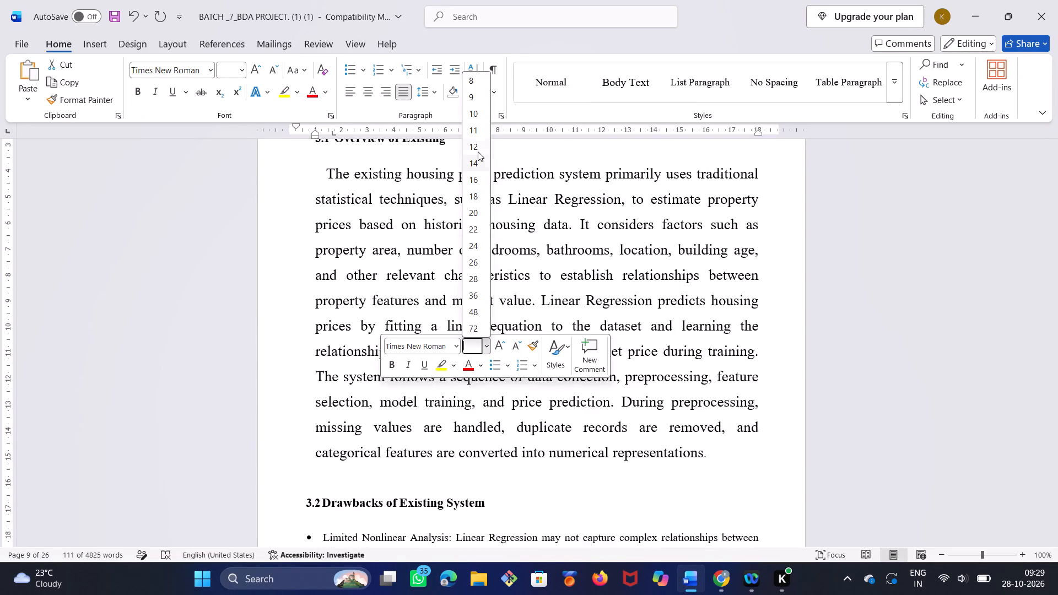
click(479, 146)
click(694, 426)
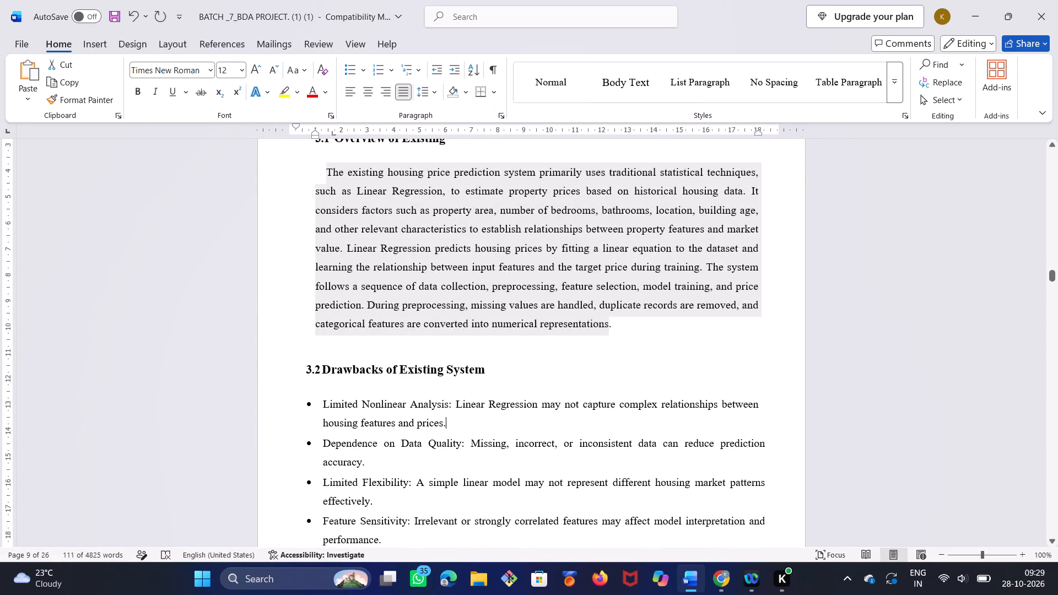
Correct the spelling of "neighborhood" to "neighbourhood" in the Location Variations bullet.
scroll(694, 426, down, 3)
scroll(694, 426, right, 1)
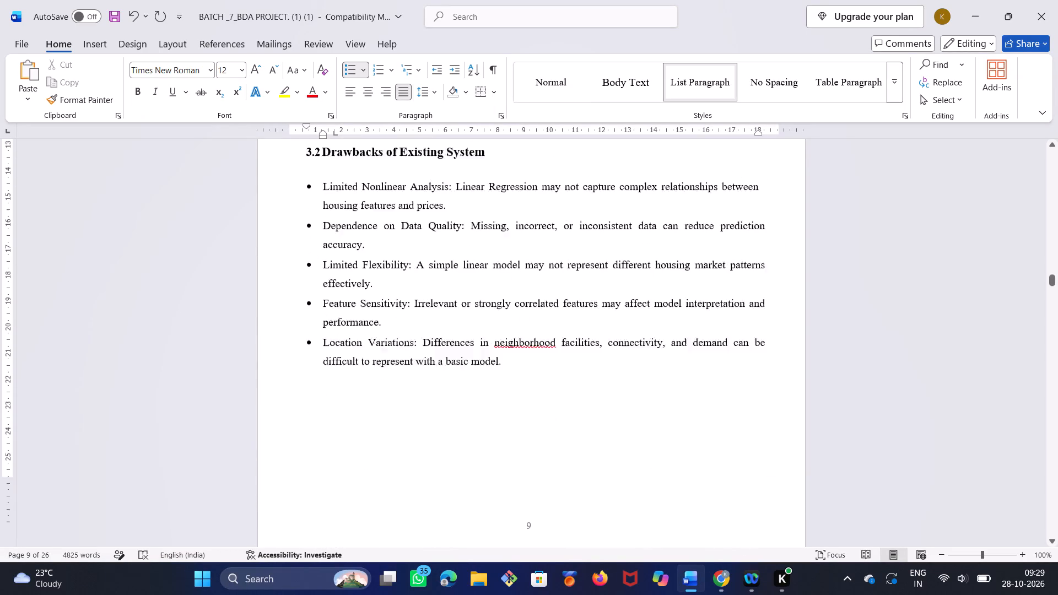
scroll(697, 443, up, 2)
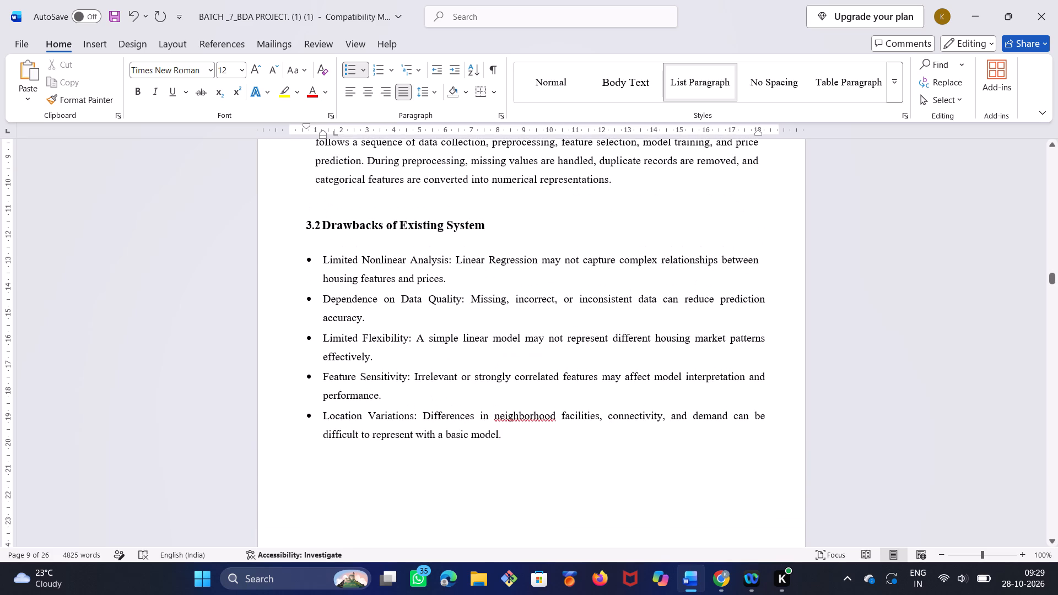
drag(553, 413, 500, 413)
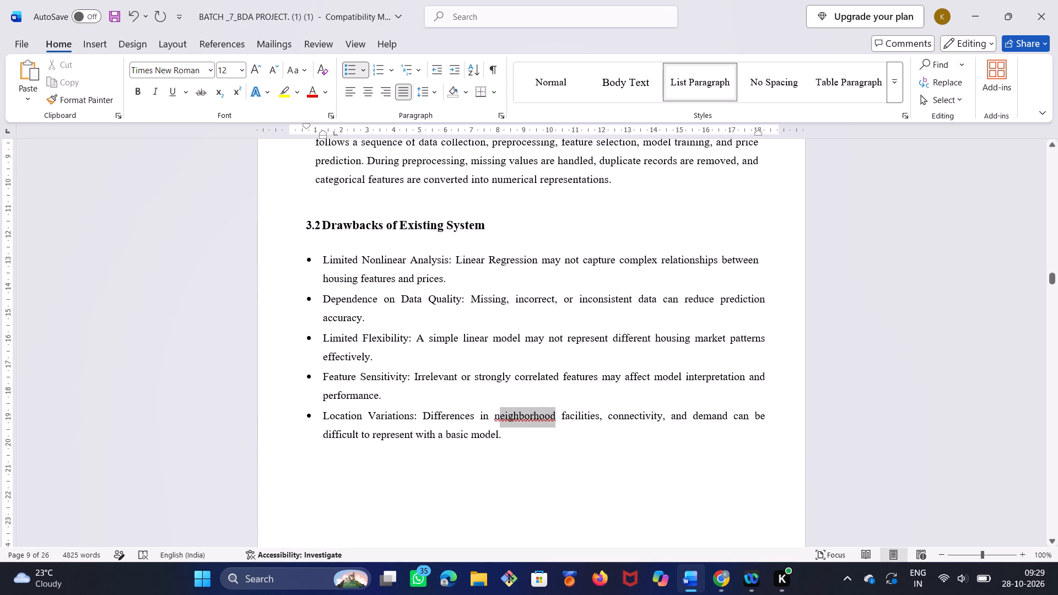
drag(500, 413, 494, 413)
right_click(494, 413)
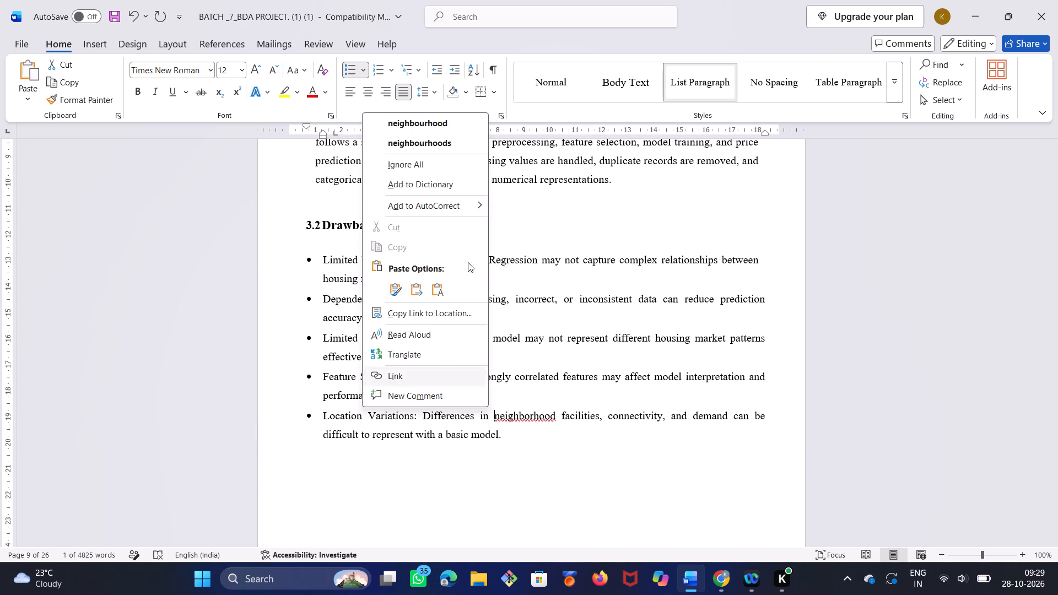
click(441, 120)
scroll(531, 426, down, 1)
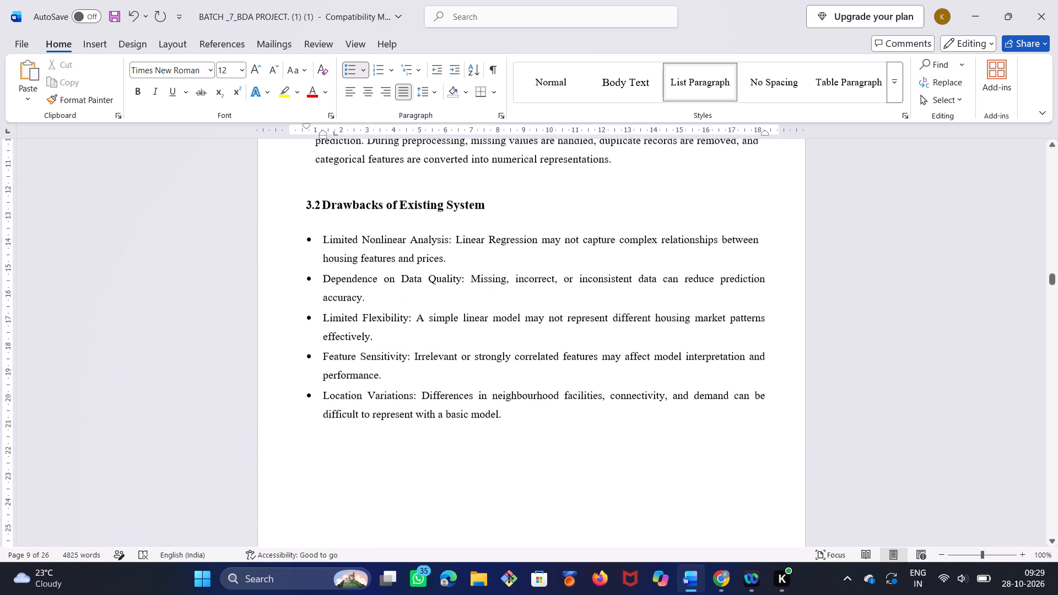
scroll(531, 426, down, 2)
scroll(531, 426, up, 1)
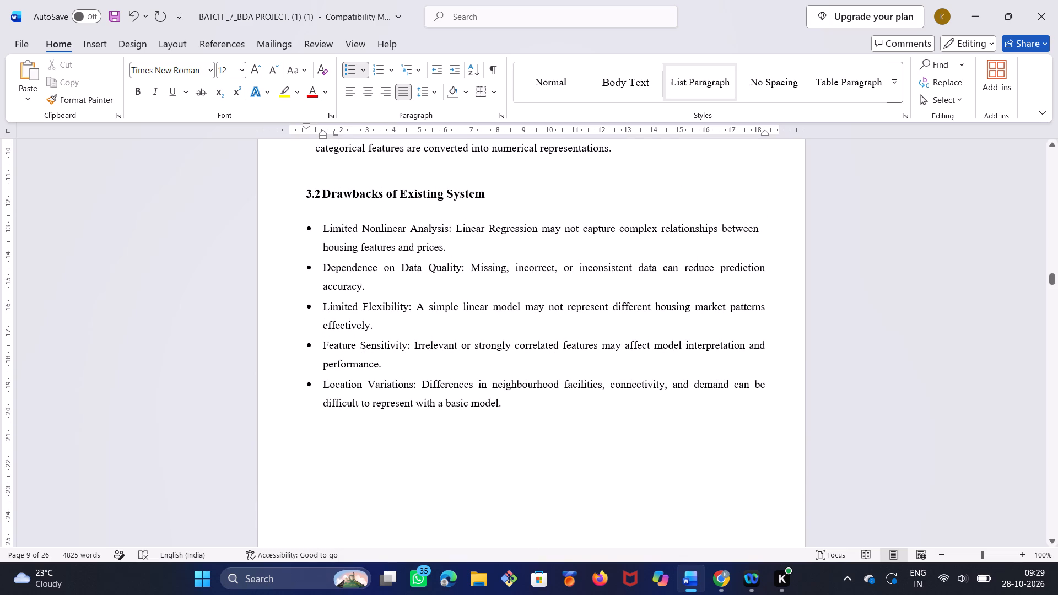
scroll(583, 377, up, 1)
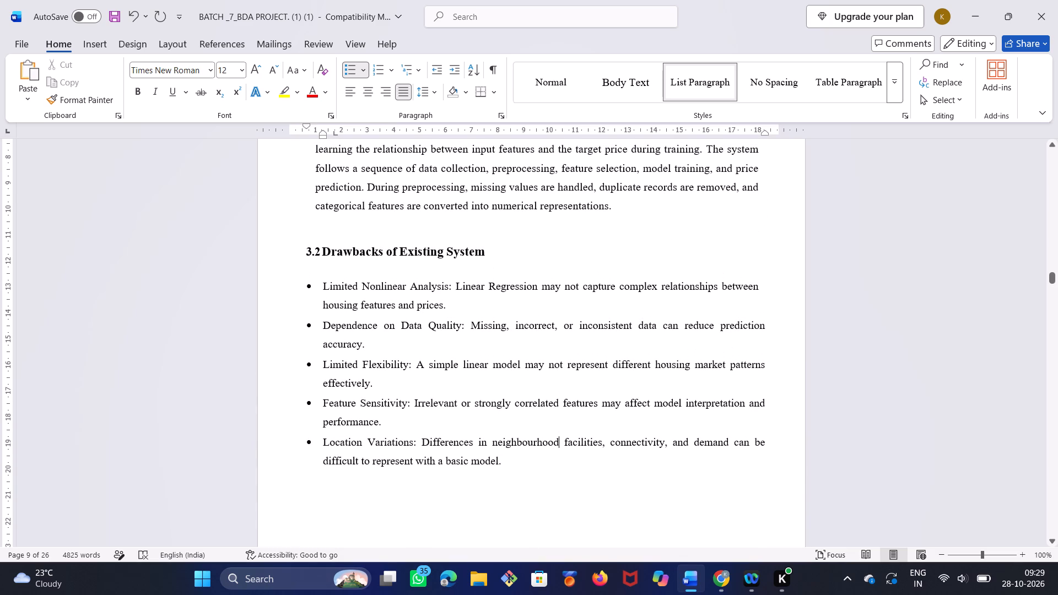
scroll(583, 377, down, 1)
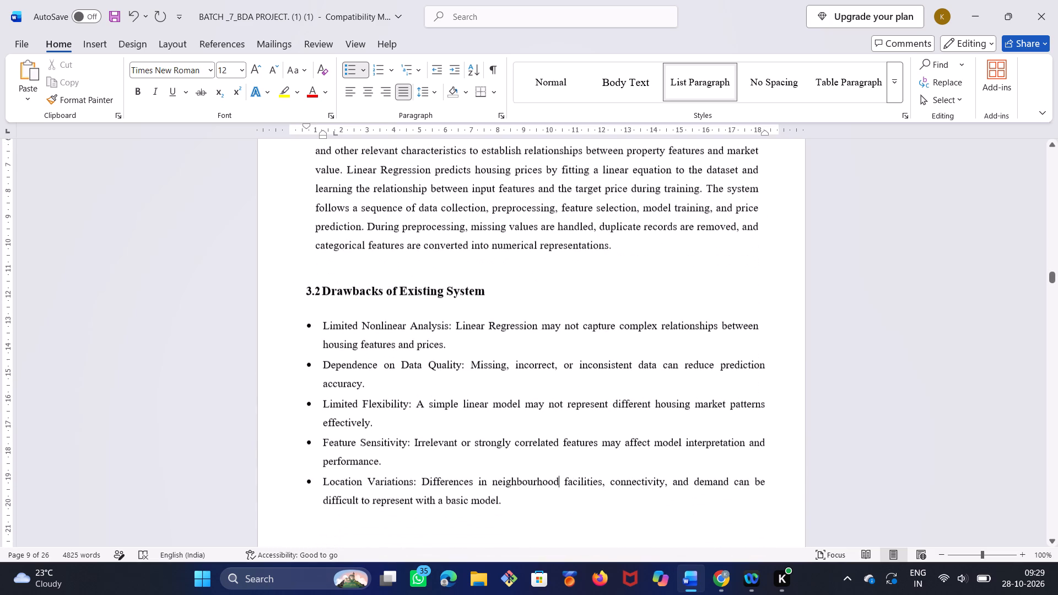
scroll(583, 377, down, 1)
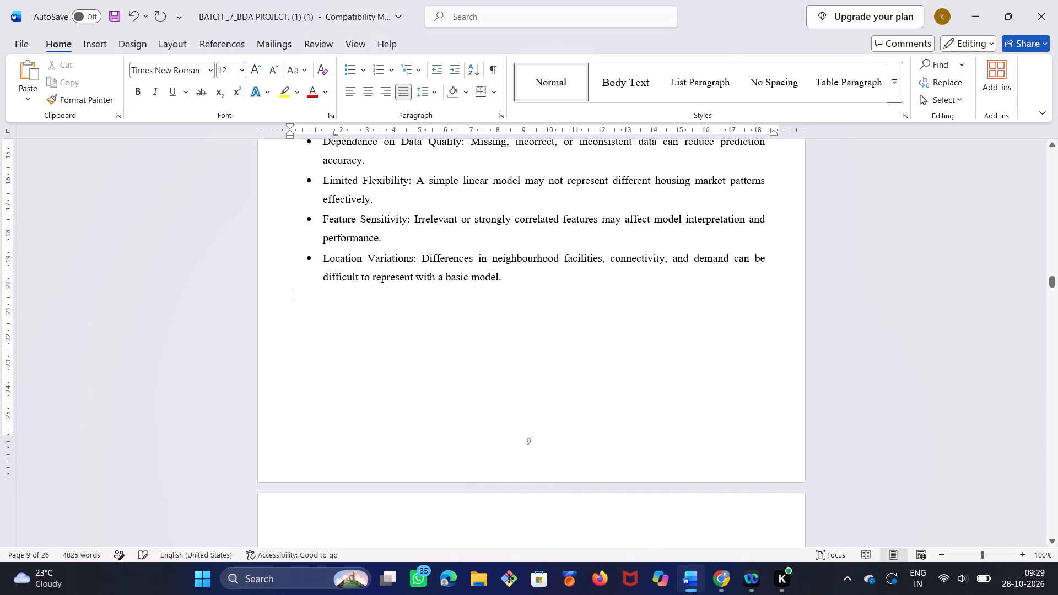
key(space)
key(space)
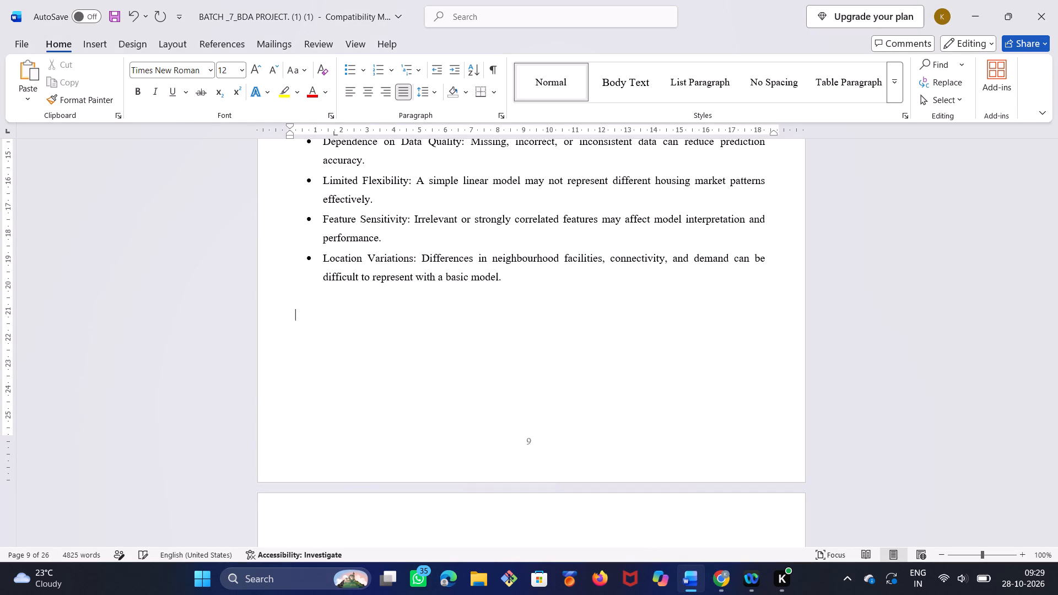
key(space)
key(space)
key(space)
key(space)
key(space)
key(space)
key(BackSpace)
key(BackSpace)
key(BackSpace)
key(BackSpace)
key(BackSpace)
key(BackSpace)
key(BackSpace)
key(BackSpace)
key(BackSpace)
Paste the two copied drawbacks on a new, space-indented line below the Location Variations bullet.
key(Return)
key(space)
key(BackSpace)
key(space)
key(BackSpace)
key(space)
key(space)
key(space)
key(space)
key(space)
key(space)
key(space)
key(space)
key(ctrl+v)
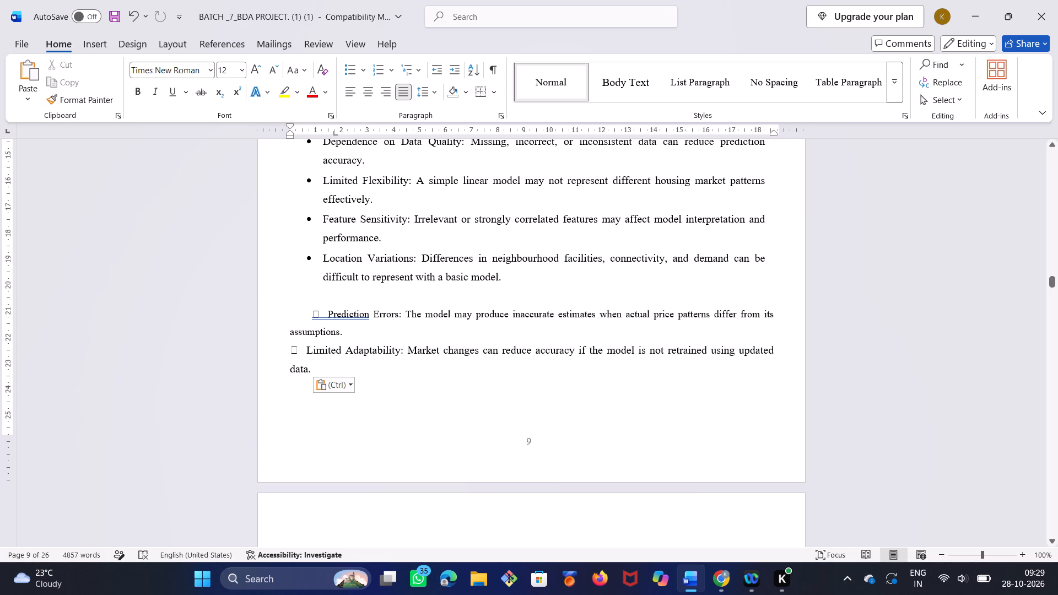
Format the Prediction Errors and Limited Adaptability drawbacks as bullets and remove the blank line above them.
drag(330, 316, 347, 370)
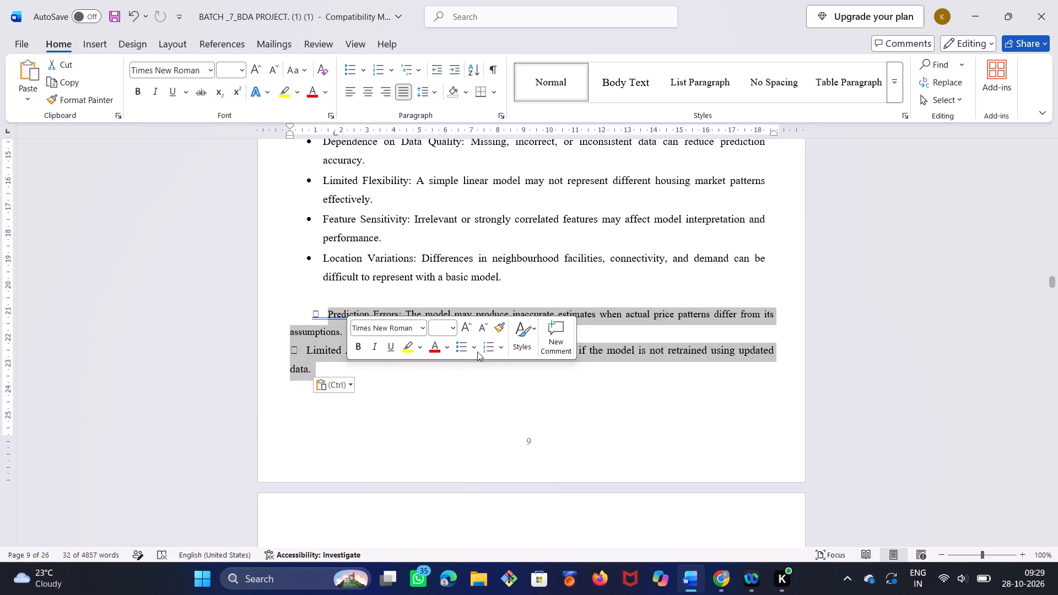
click(464, 348)
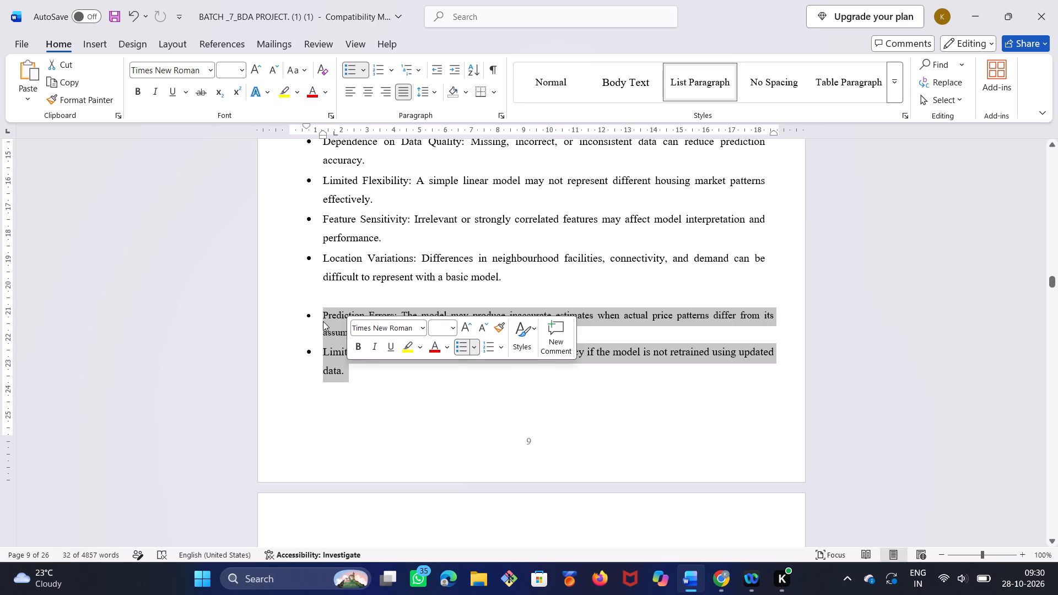
click(325, 299)
key(BackSpace)
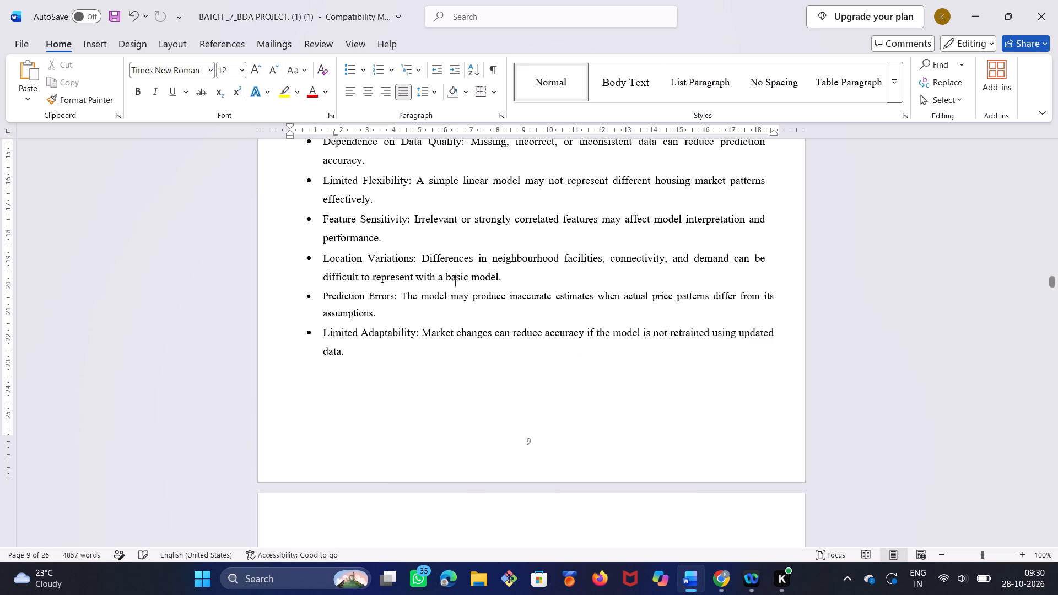
Review Chapter 3's overview and the full 3.2 drawbacks list for content and layout.
scroll(325, 299, up, 1)
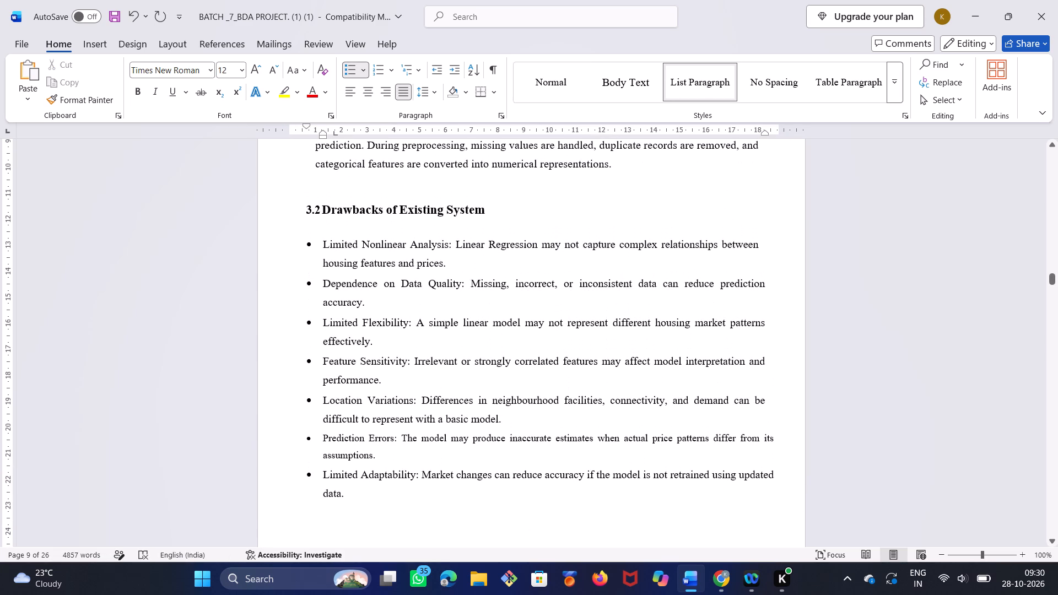
scroll(375, 388, down, 3)
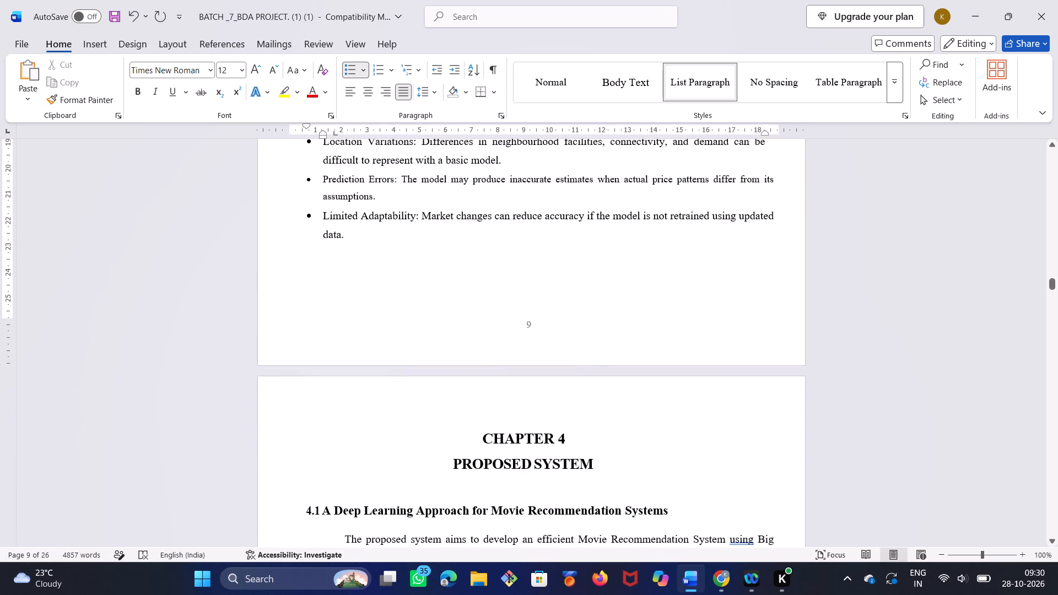
scroll(407, 305, up, 5)
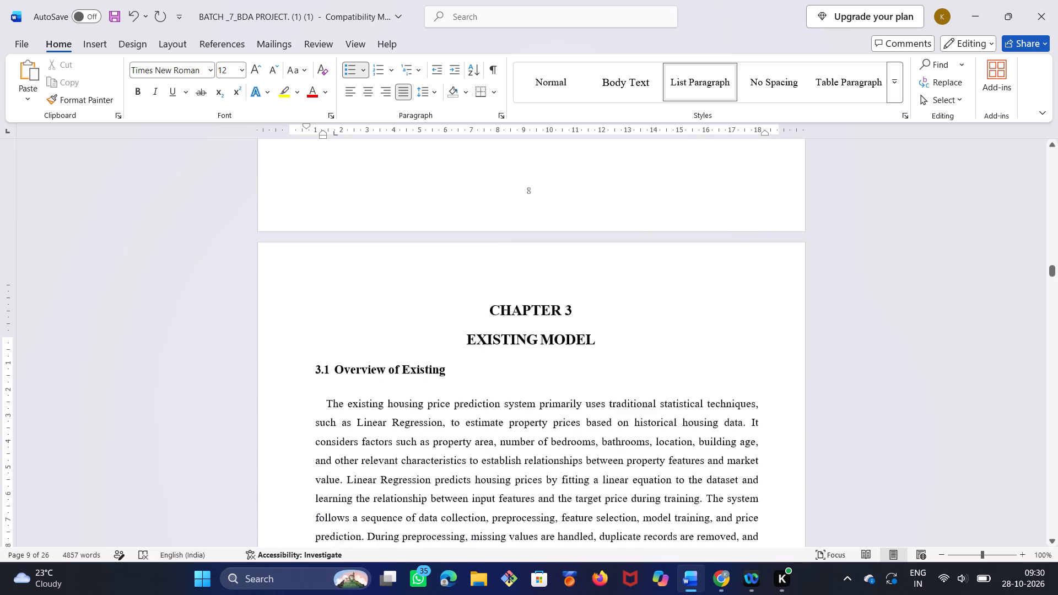
scroll(407, 305, up, 1)
scroll(407, 305, down, 3)
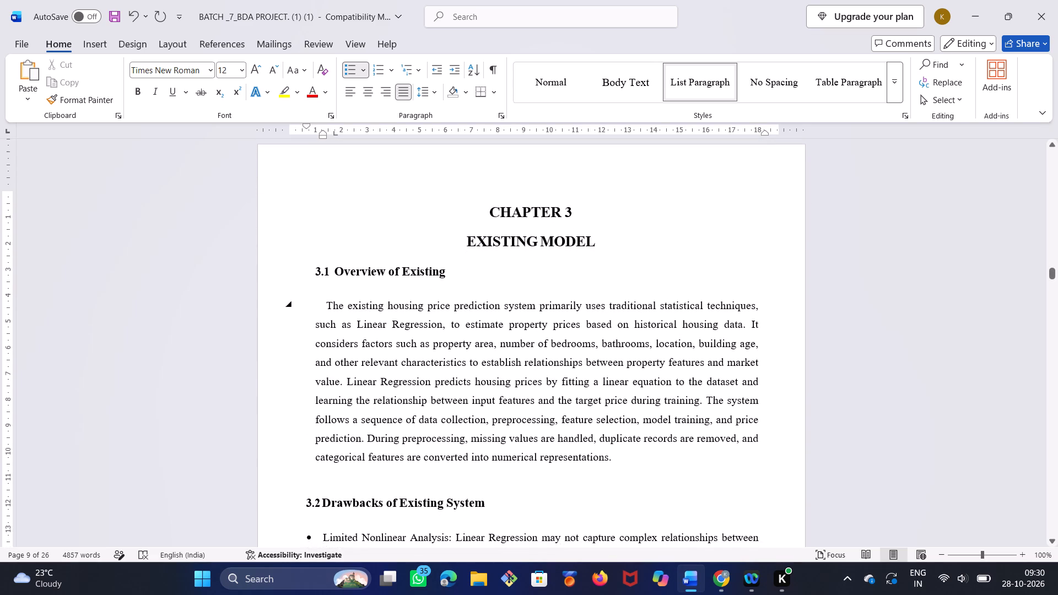
scroll(407, 305, down, 2)
scroll(407, 305, left, 1)
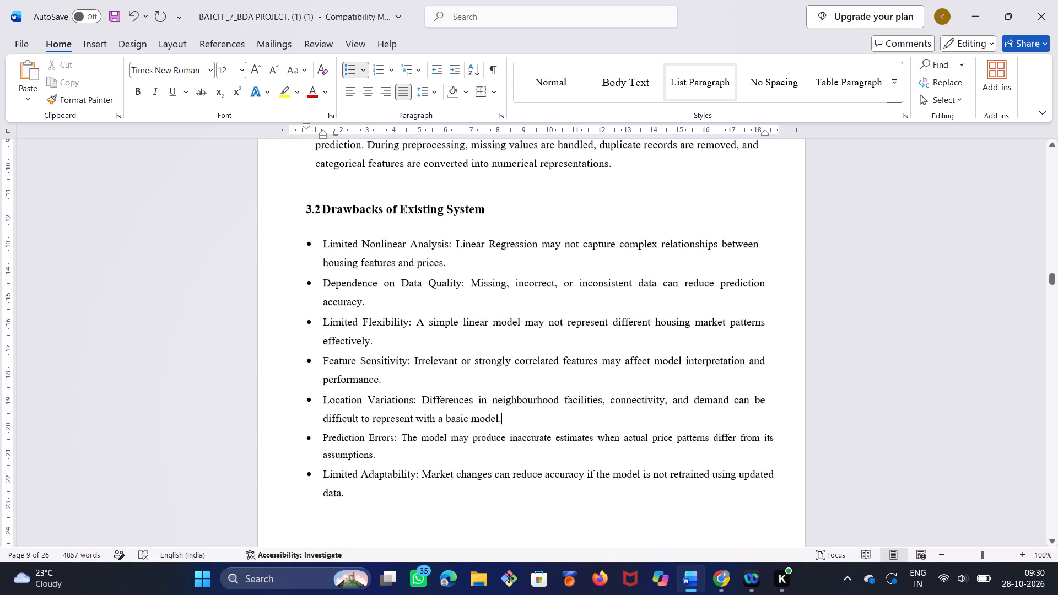
scroll(407, 305, down, 2)
scroll(407, 305, up, 3)
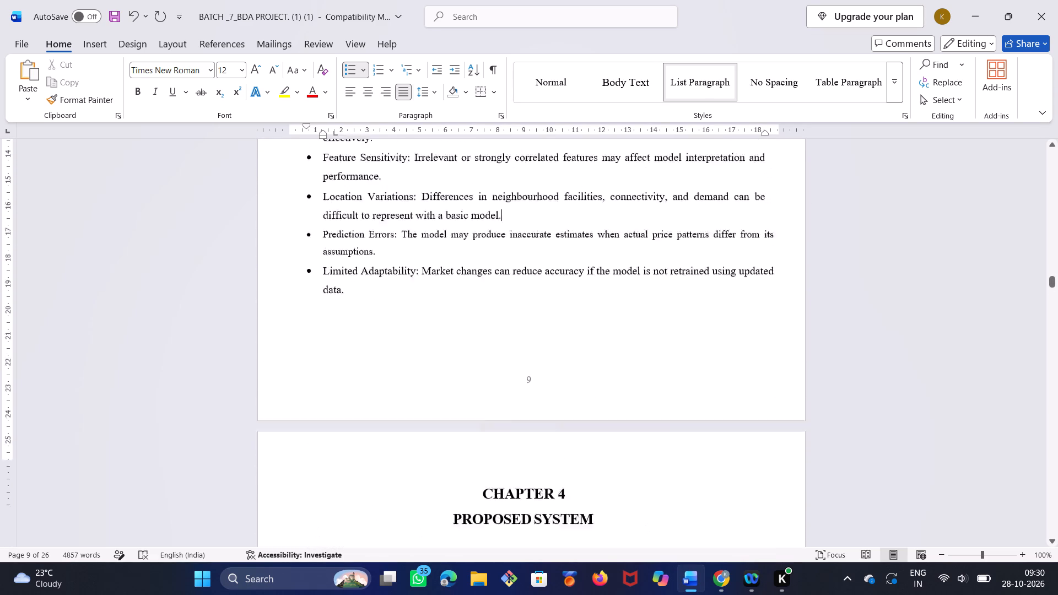
scroll(407, 305, up, 2)
scroll(407, 305, down, 2)
scroll(407, 305, up, 1)
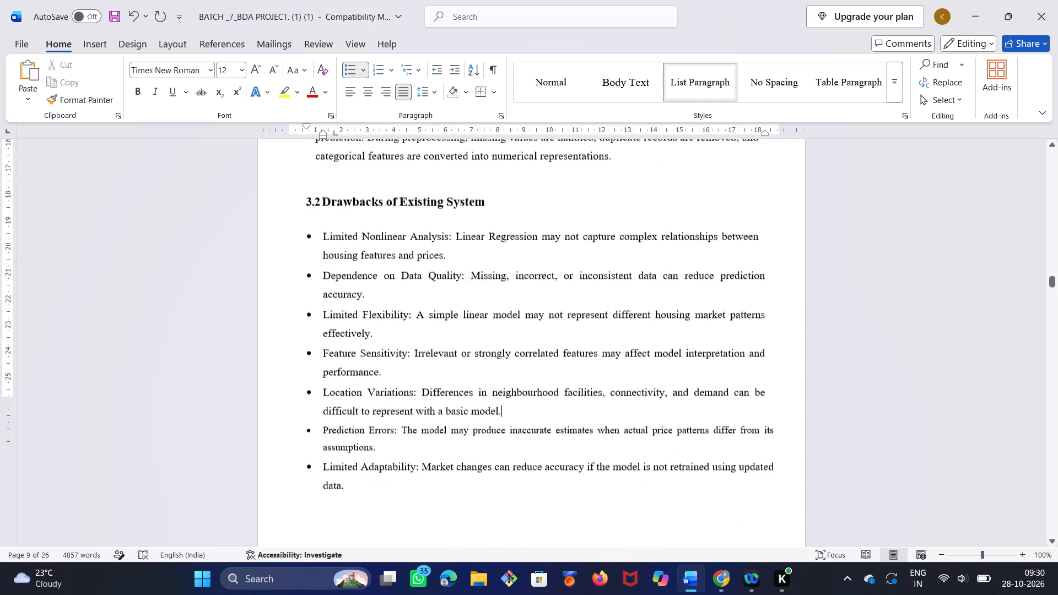
Look back through the literature survey, introduction, abstract and table of contents to check the earlier pages.
scroll(407, 305, up, 3)
scroll(407, 305, down, 2)
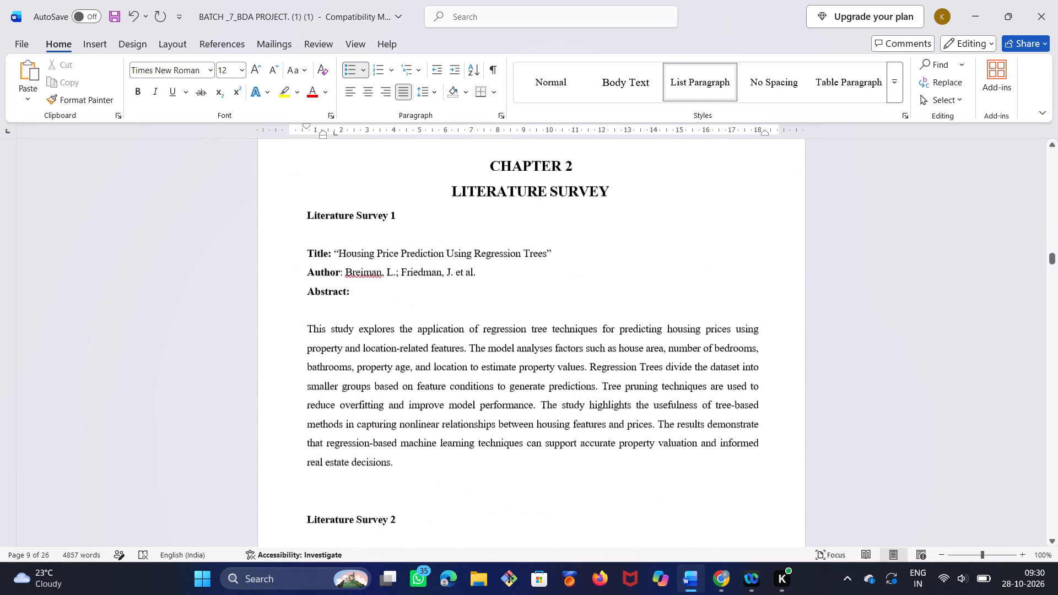
scroll(407, 305, up, 2)
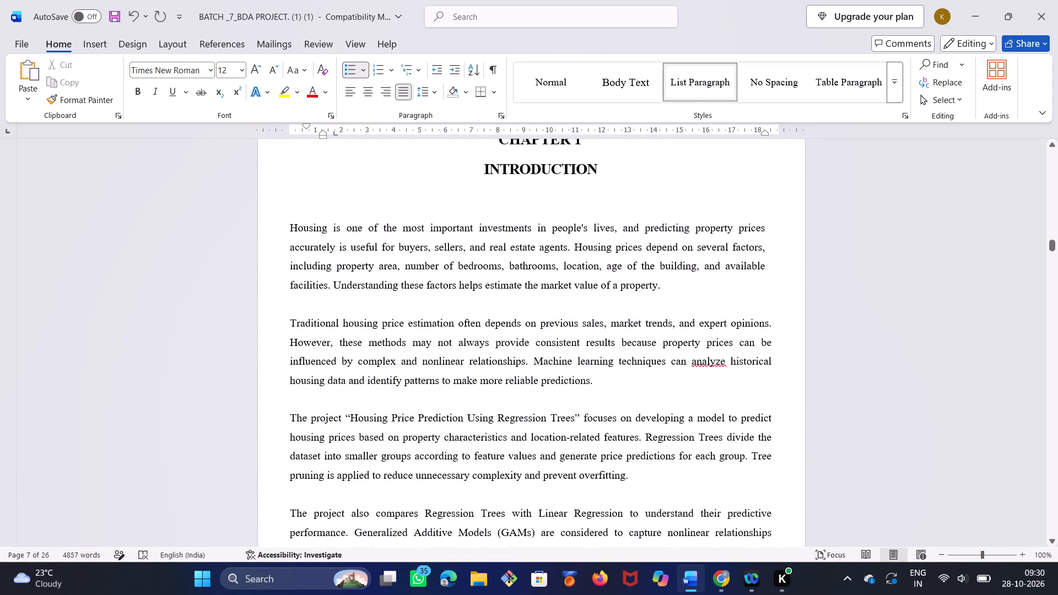
scroll(407, 305, up, 1)
scroll(407, 305, down, 1)
scroll(407, 305, up, 4)
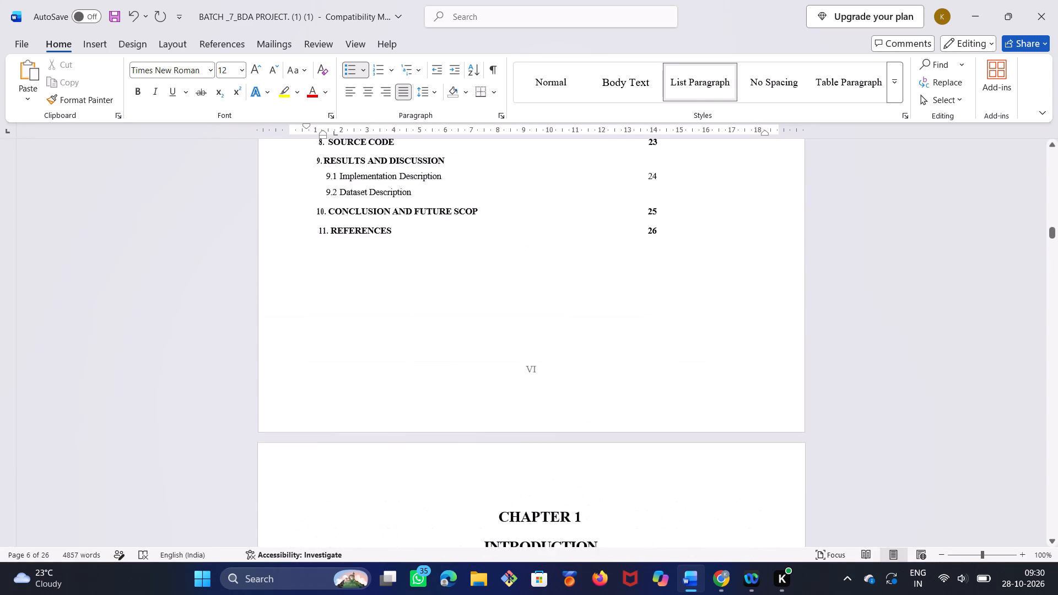
scroll(407, 305, up, 2)
scroll(407, 305, down, 4)
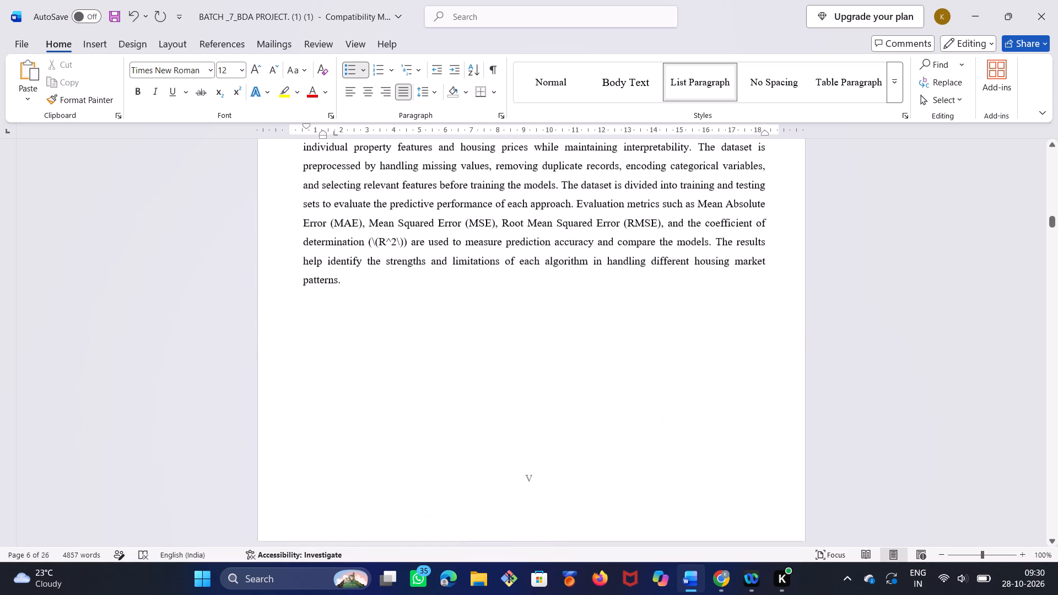
scroll(291, 326, down, 5)
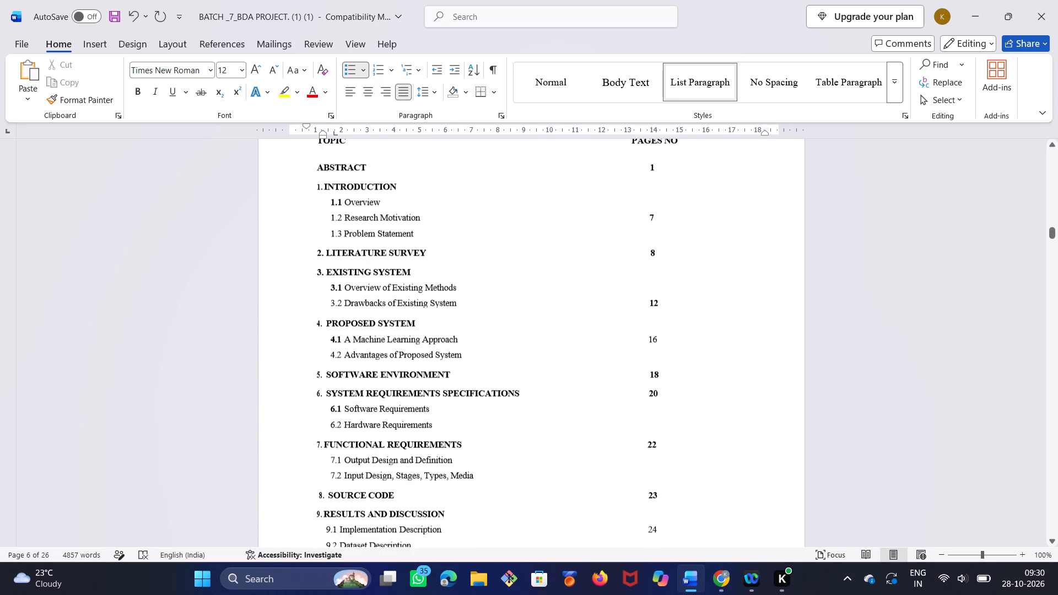
scroll(291, 326, down, 5)
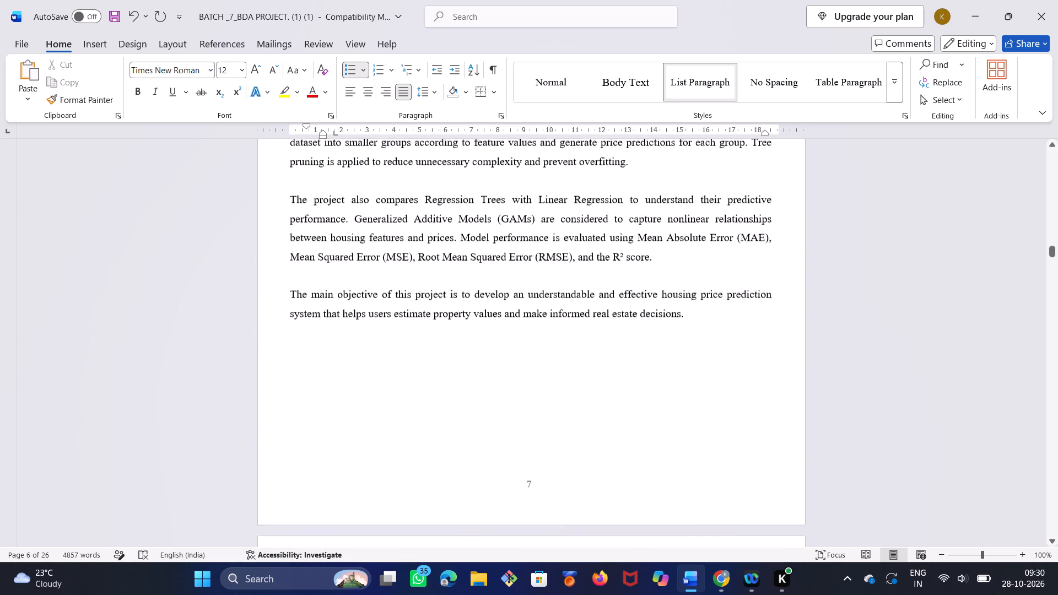
scroll(291, 326, up, 1)
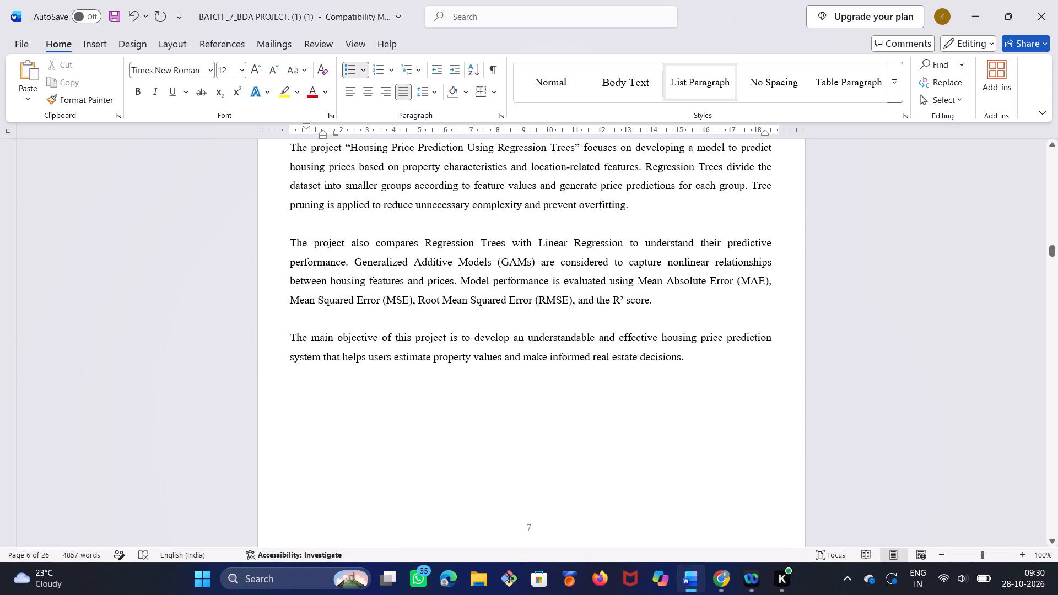
scroll(386, 329, down, 4)
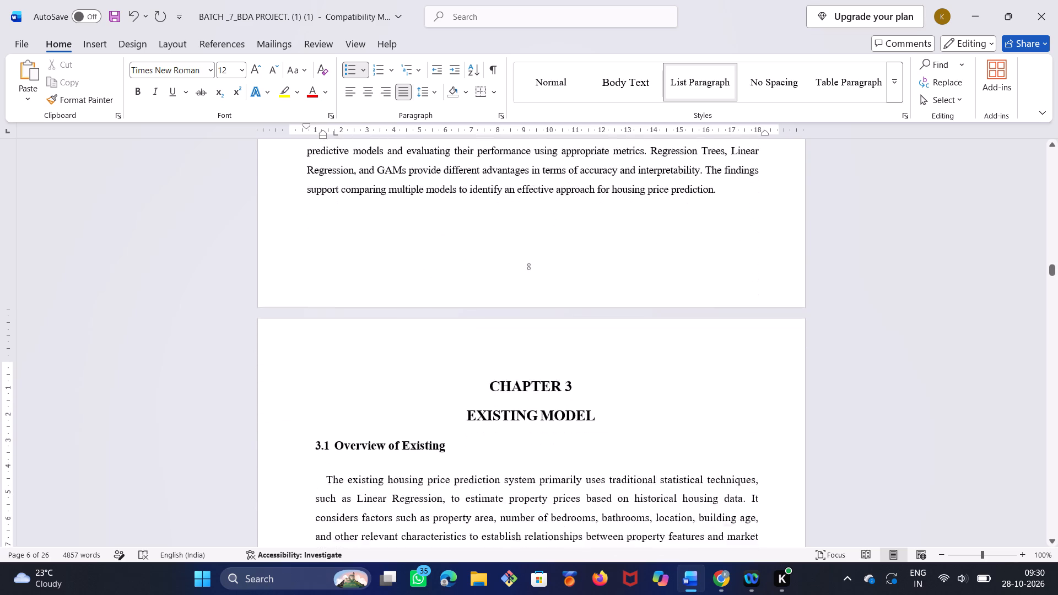
Examine the Chapter 4 Proposed System text and its advantages list, up to the start of Chapter 5.
scroll(386, 329, down, 4)
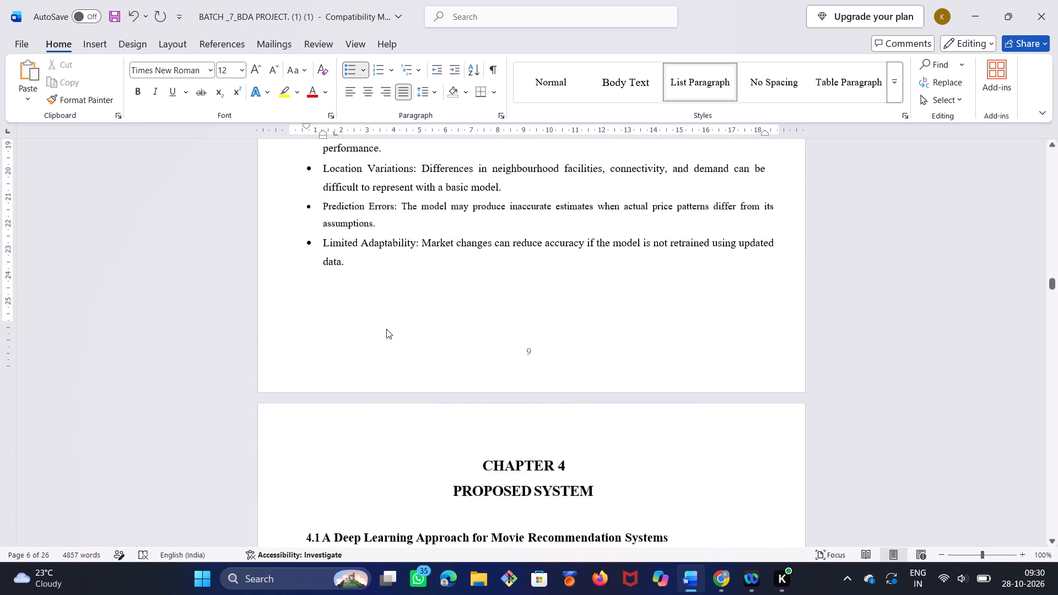
scroll(386, 329, down, 2)
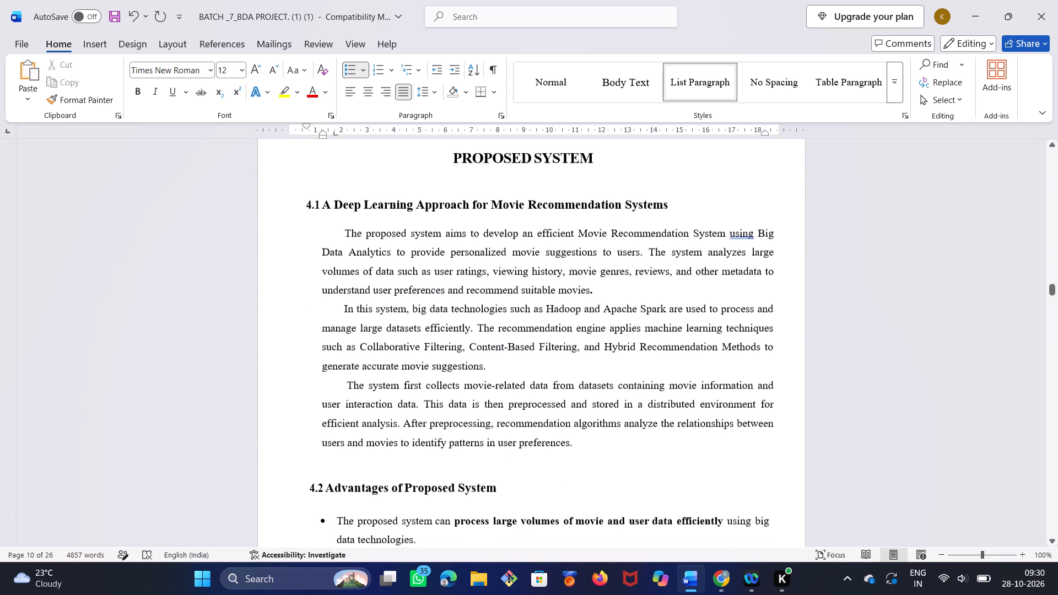
scroll(386, 329, down, 3)
scroll(386, 329, up, 1)
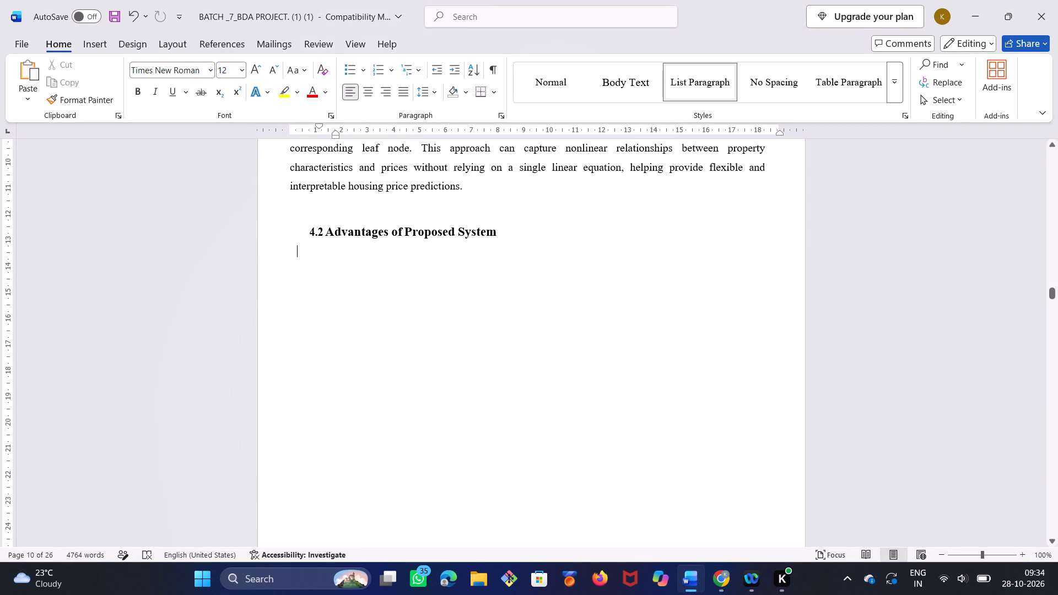
key(space)
key(BackSpace)
key(space)
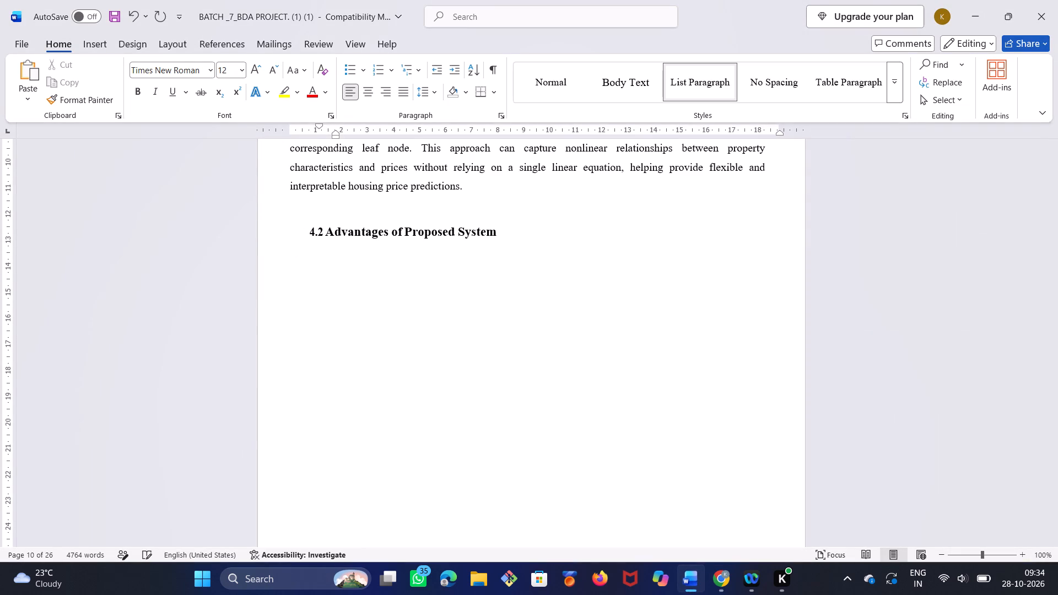
key(ctrl+v)
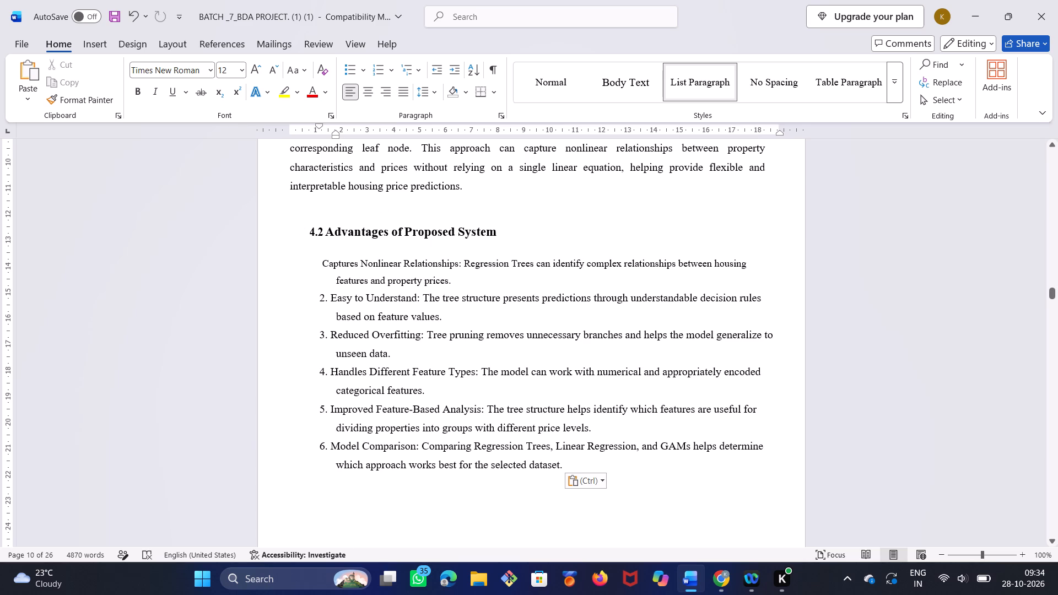
Remove the number before Easy to Understand and format all six pasted advantages as a bulleted list.
click(327, 296)
key(BackSpace)
key(BackSpace)
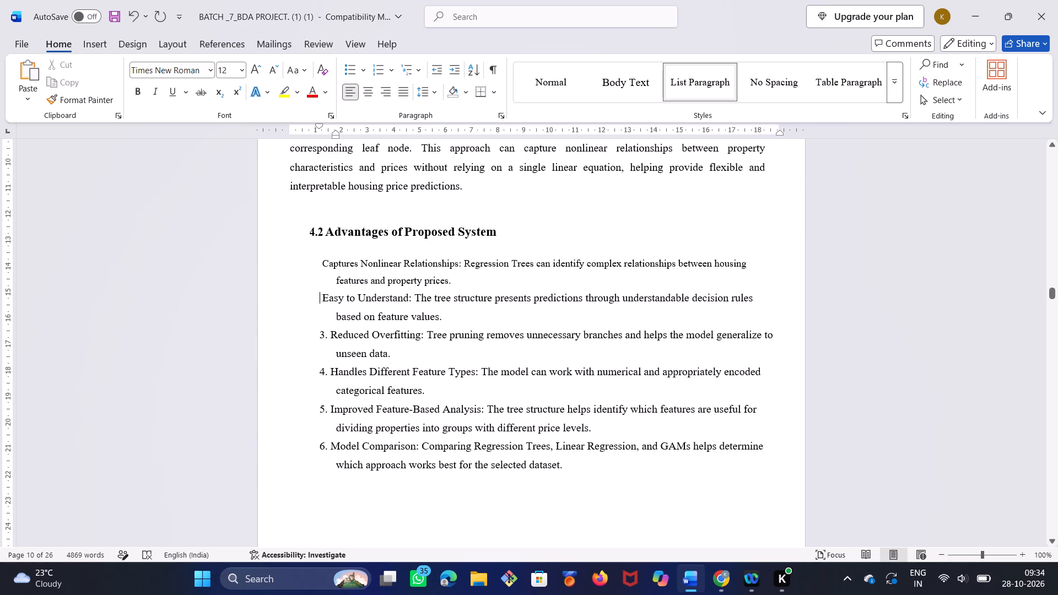
drag(321, 265, 568, 486)
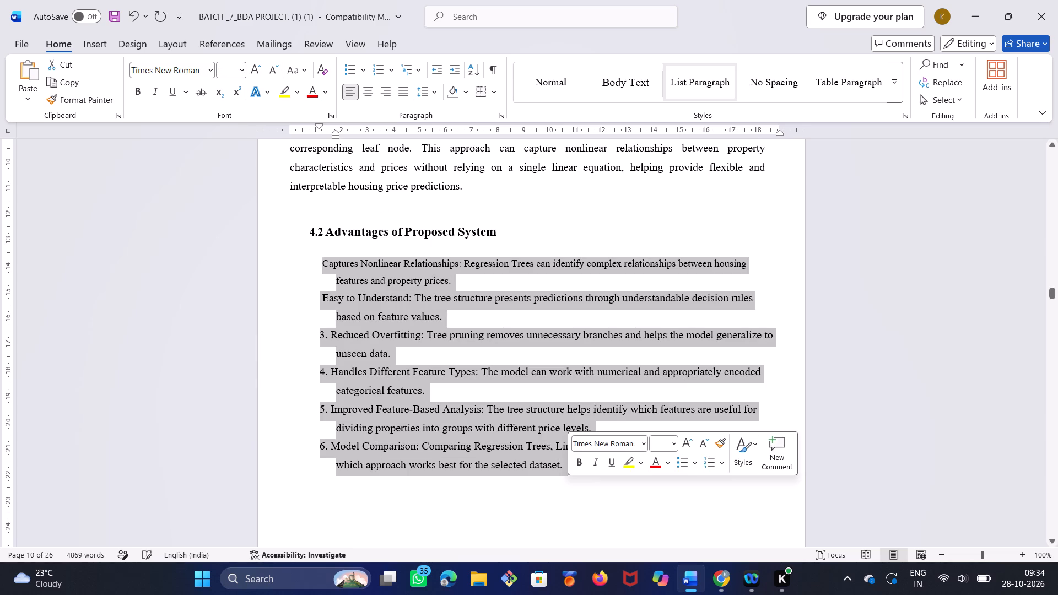
click(684, 469)
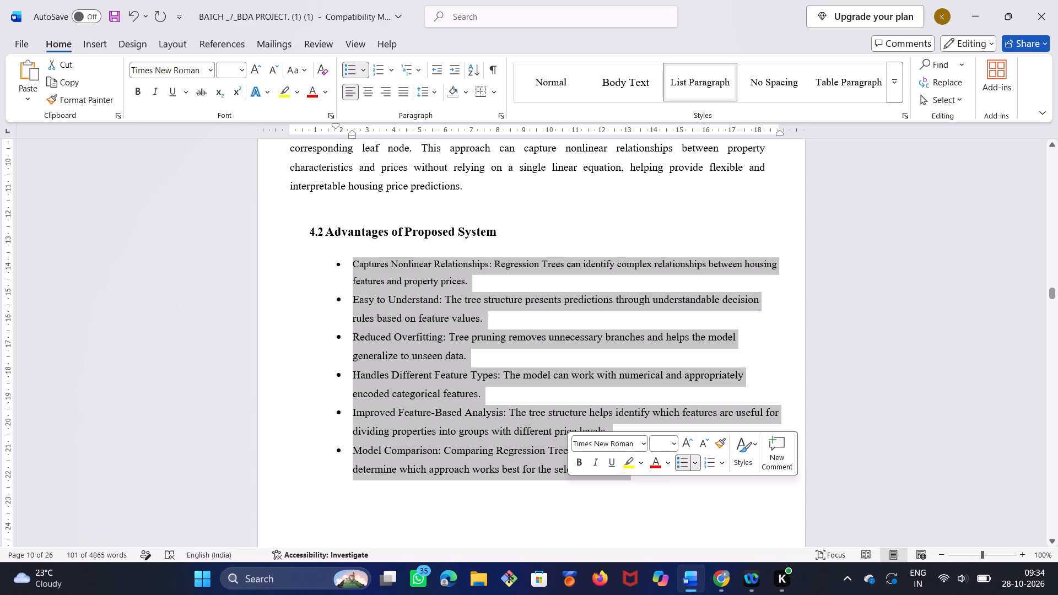
Replace the blank line between the 4.2 heading and its bullets with a tighter, unnumbered blank line.
click(312, 254)
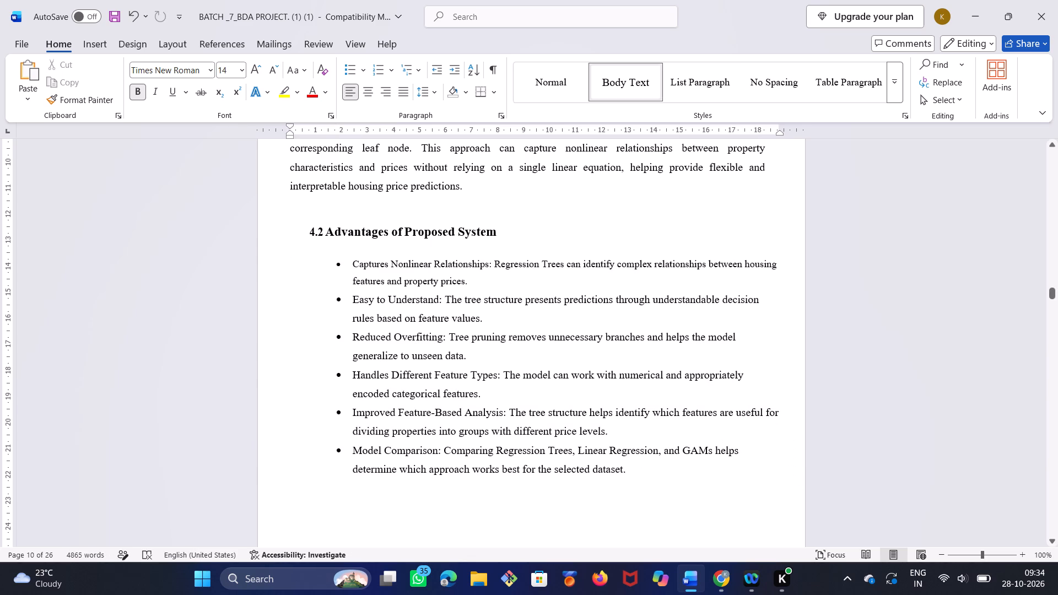
key(BackSpace)
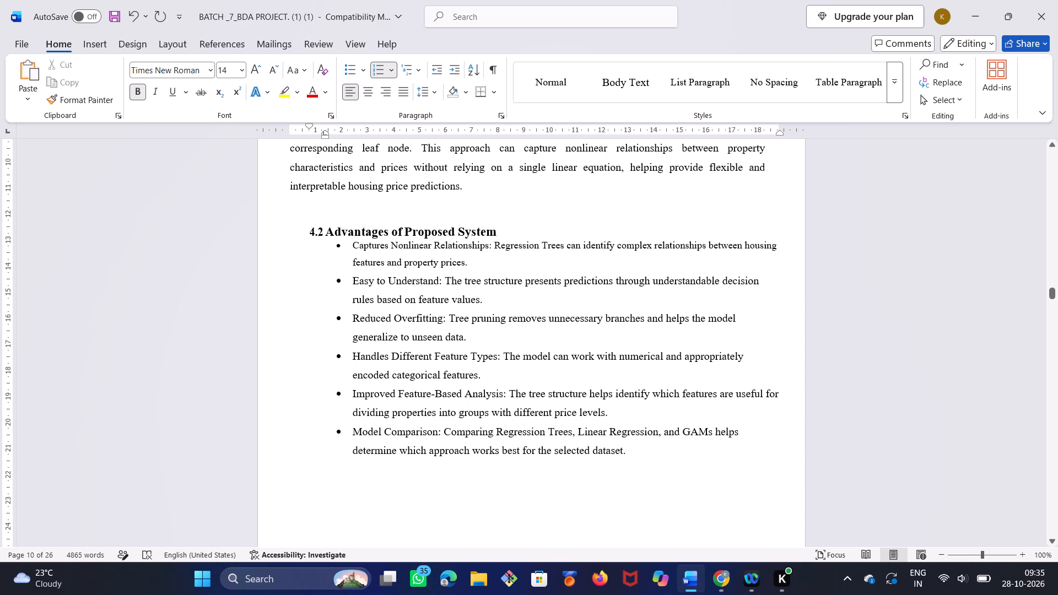
key(Return)
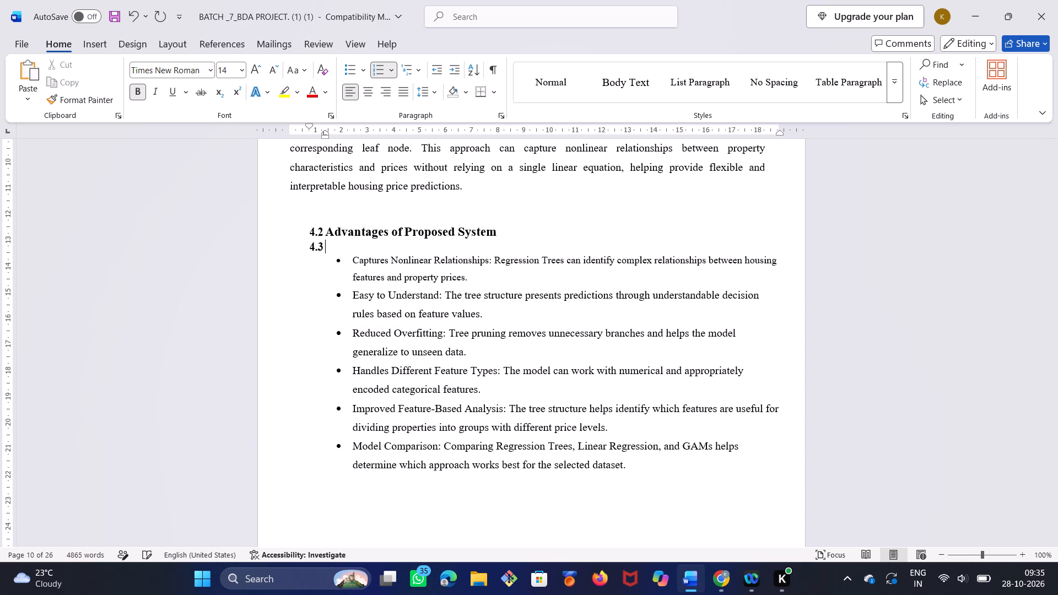
key(BackSpace)
scroll(500, 223, up, 1)
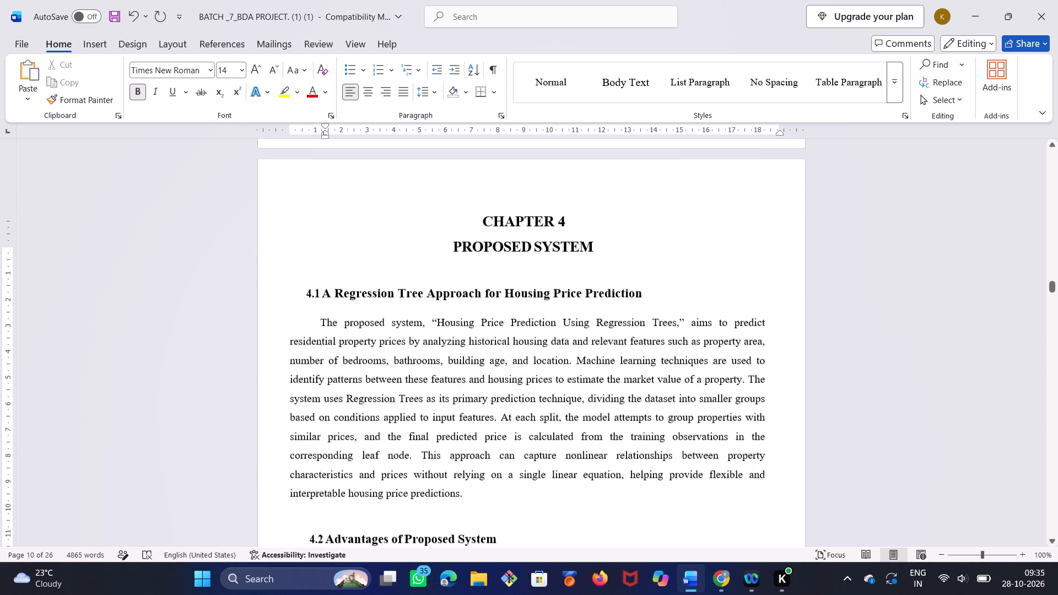
scroll(500, 223, down, 1)
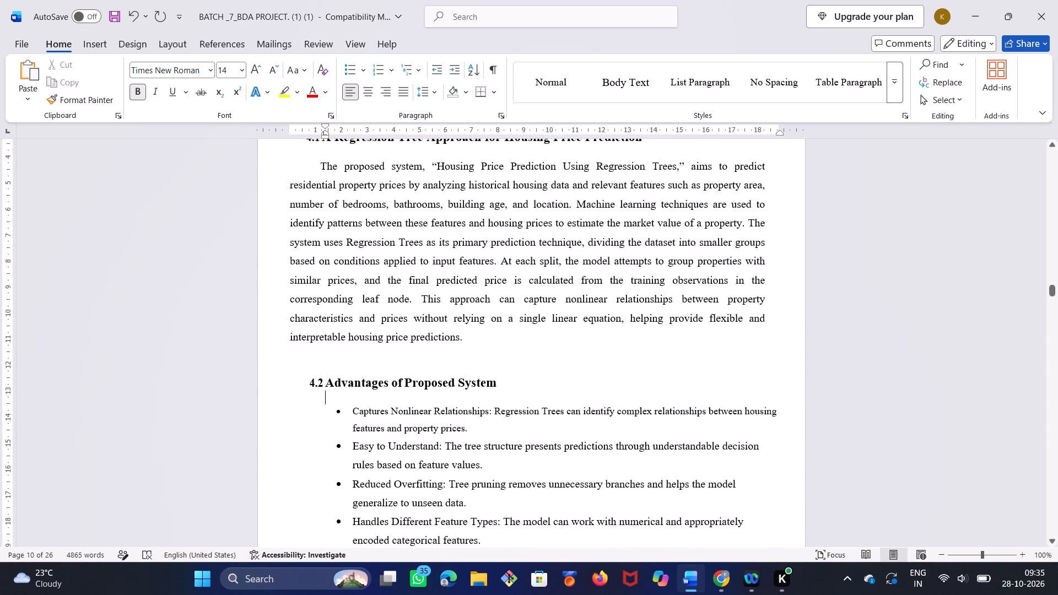
Remove the bullets and indents from the first three advantages, Captures Nonlinear Relationships, Easy to Understand and Reduced Overfitting.
click(334, 410)
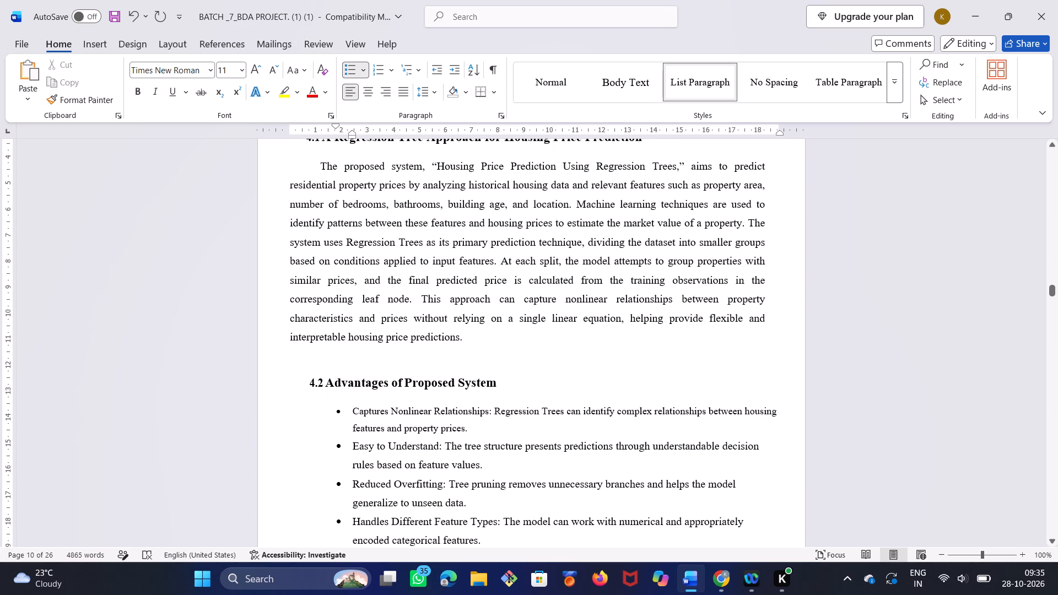
click(343, 417)
key(BackSpace)
key(BackSpace)
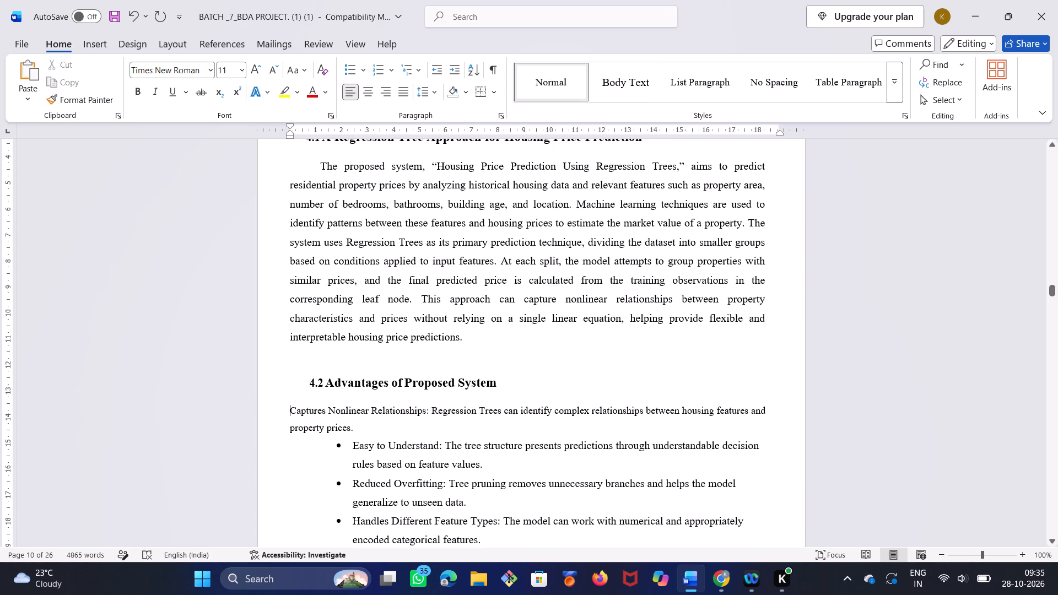
click(352, 453)
key(BackSpace)
key(BackSpace)
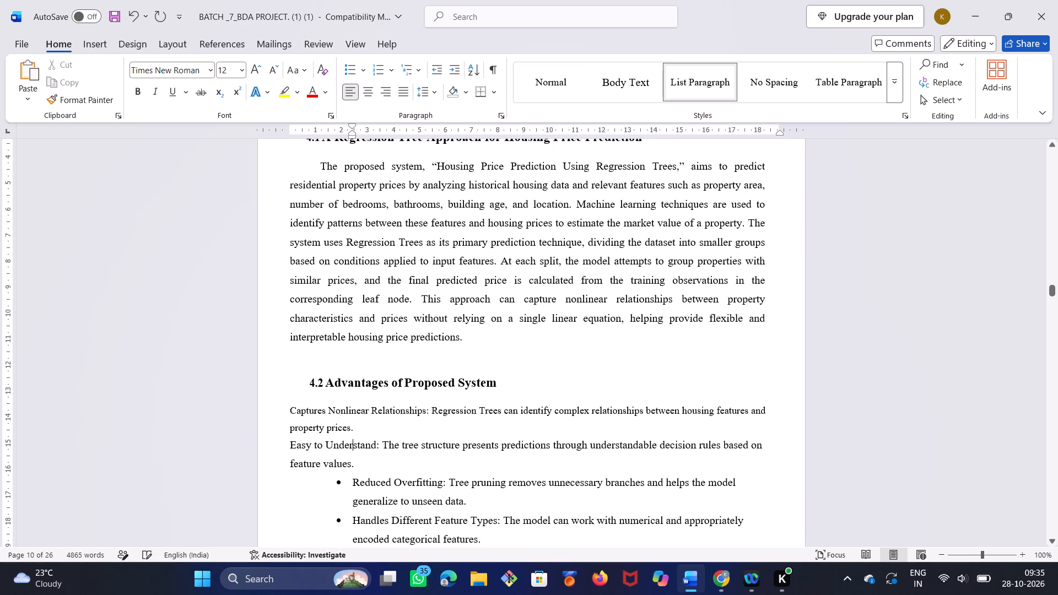
click(352, 488)
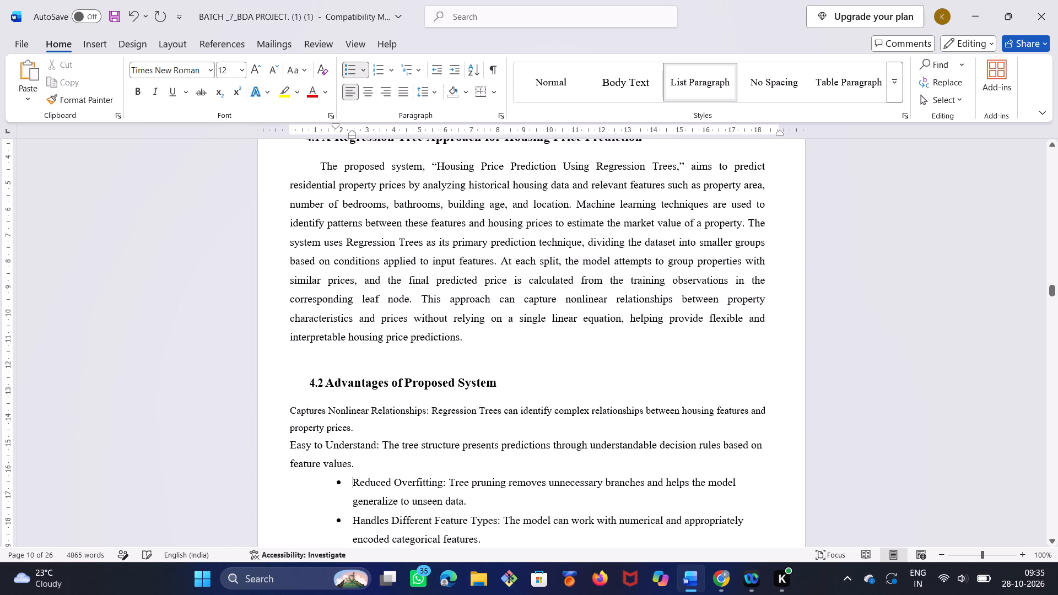
key(BackSpace)
key(BackSpace)
Remove the bullets and indents from the last three advantages, Handles Different Feature Types, Improved Feature-Based Analysis and Model Comparison.
scroll(352, 488, down, 1)
click(355, 475)
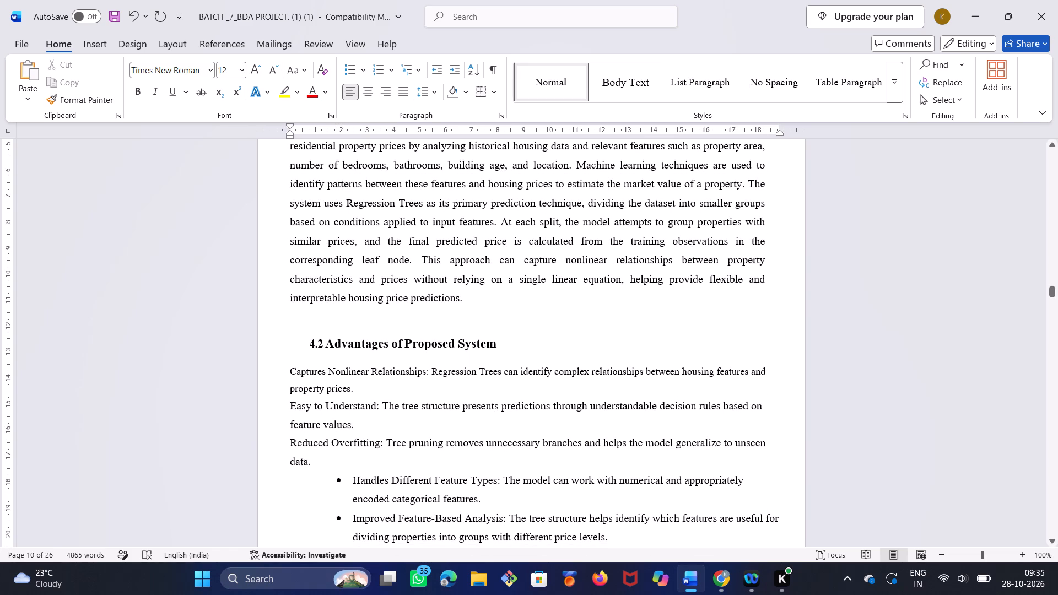
key(BackSpace)
key(BackSpace)
scroll(355, 475, down, 1)
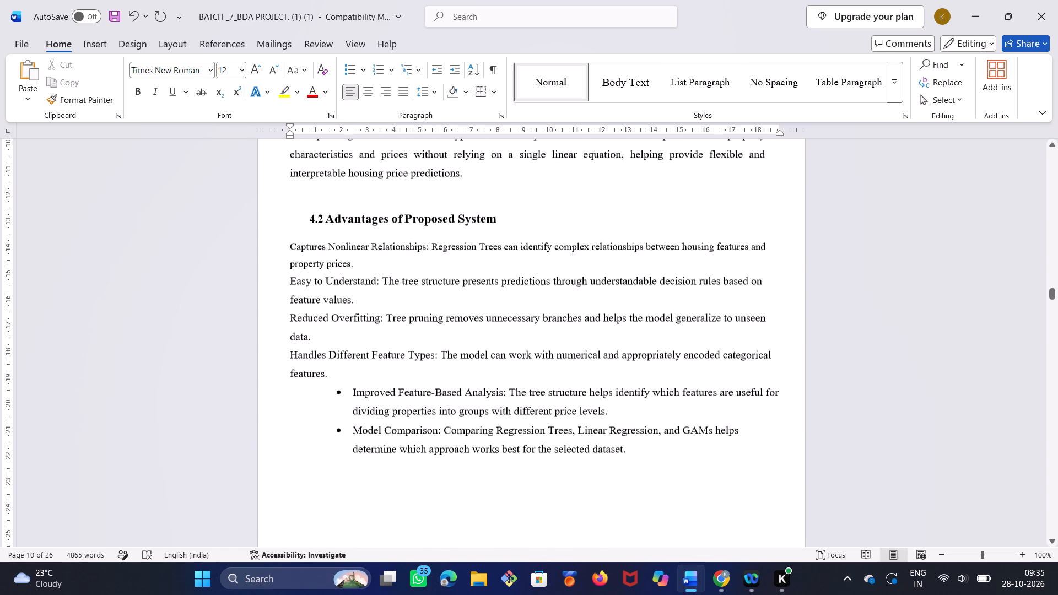
click(354, 386)
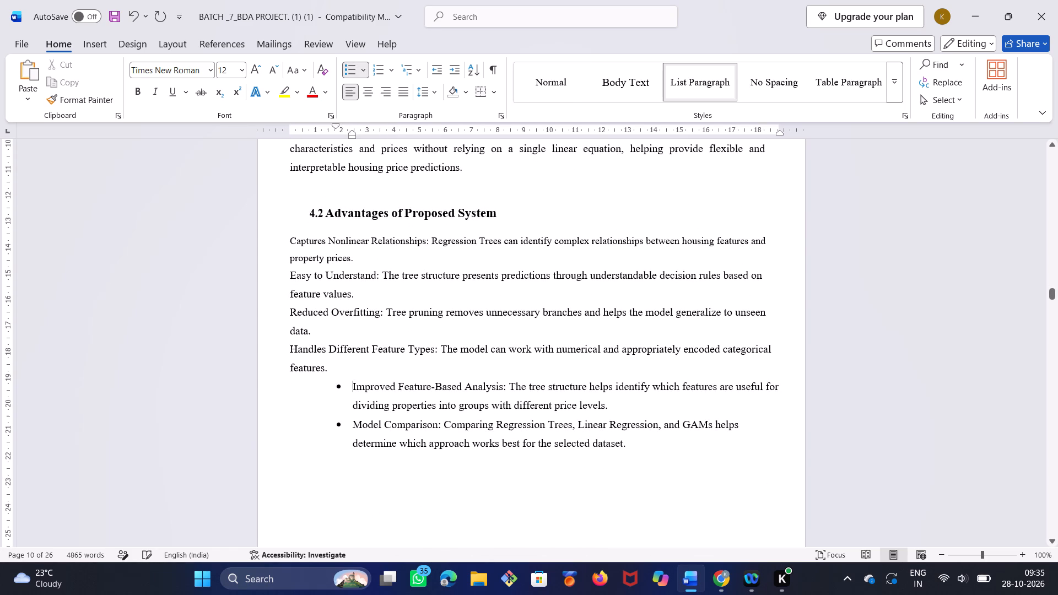
key(BackSpace)
key(BackSpace)
click(354, 428)
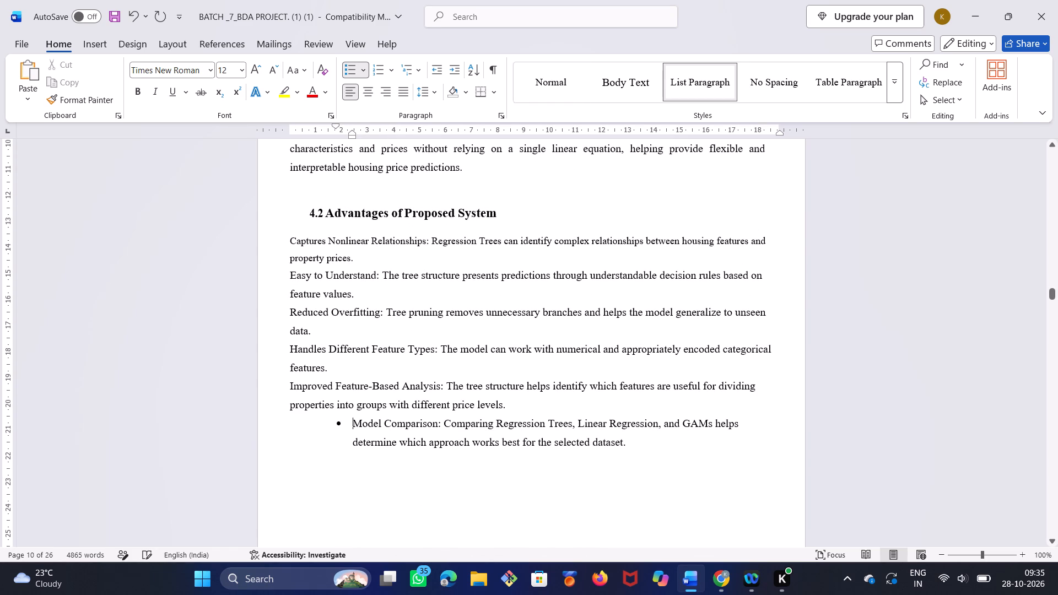
key(BackSpace)
key(BackSpace)
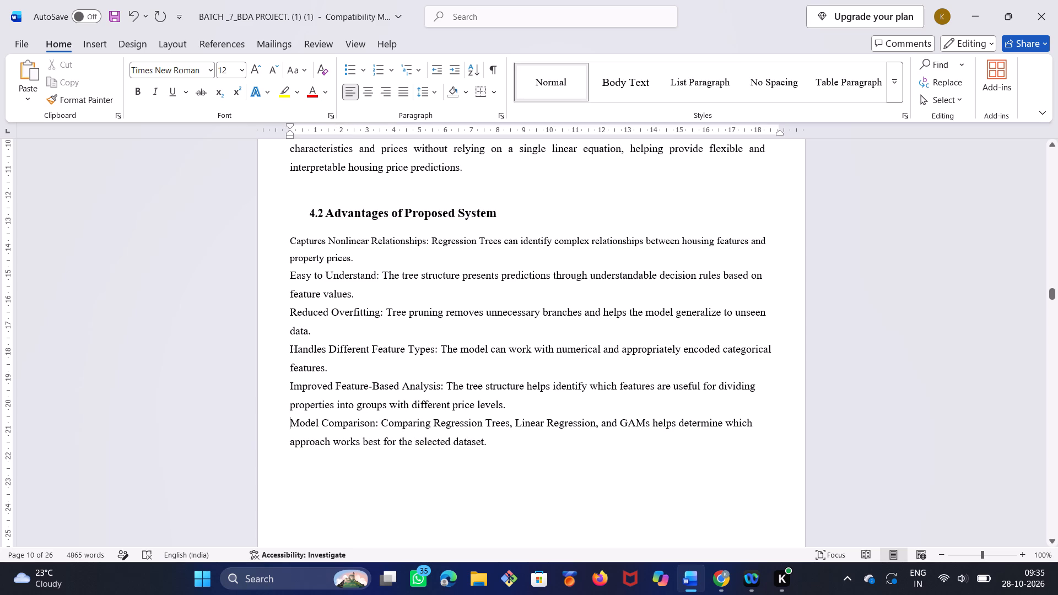
Format all six section 4.2 advantages as a bulleted list again, at the default list indent.
drag(290, 238, 505, 456)
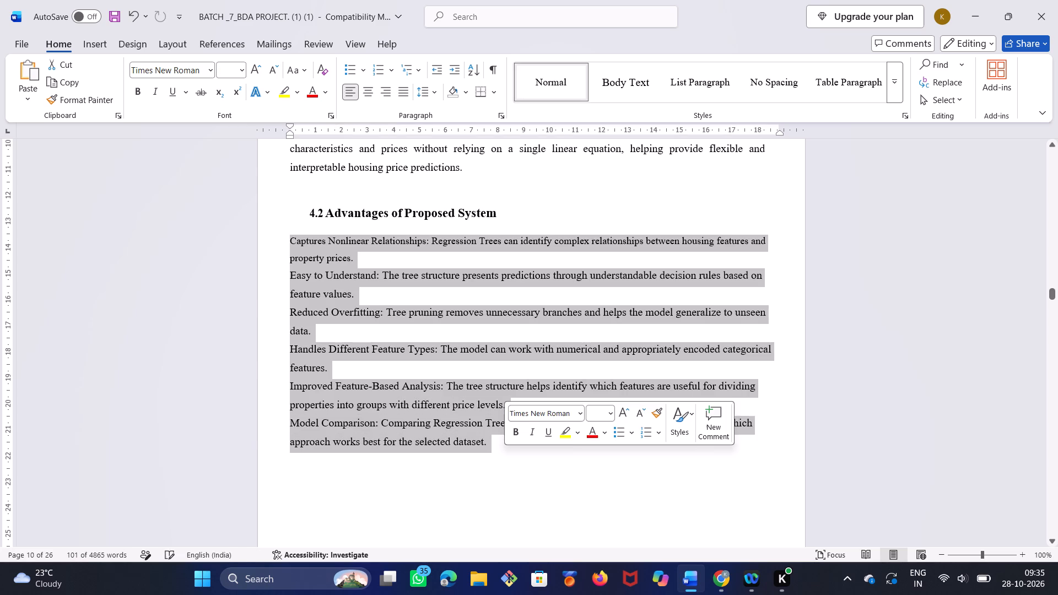
click(614, 434)
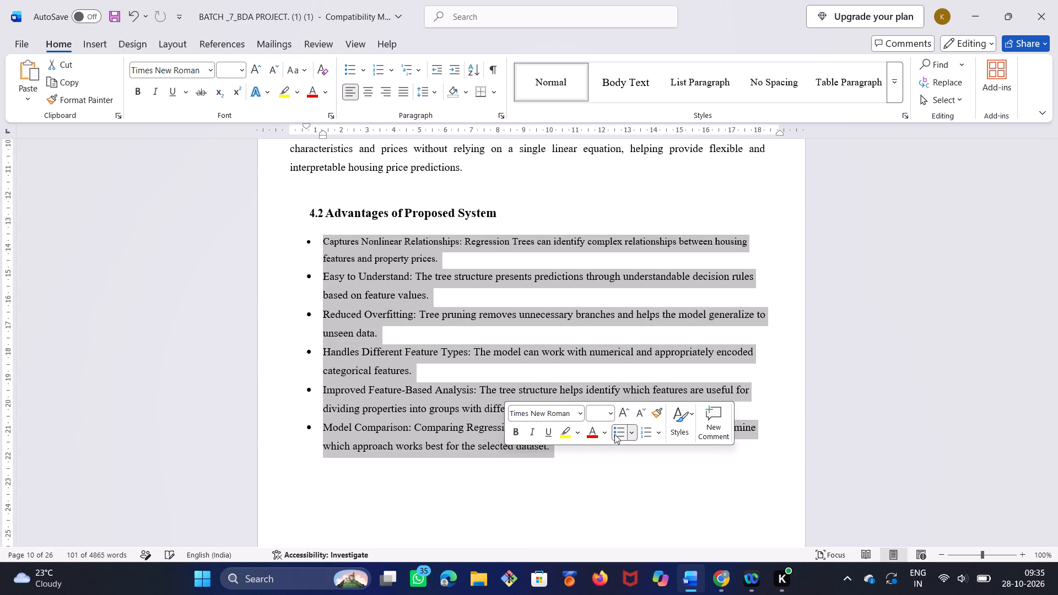
click(562, 502)
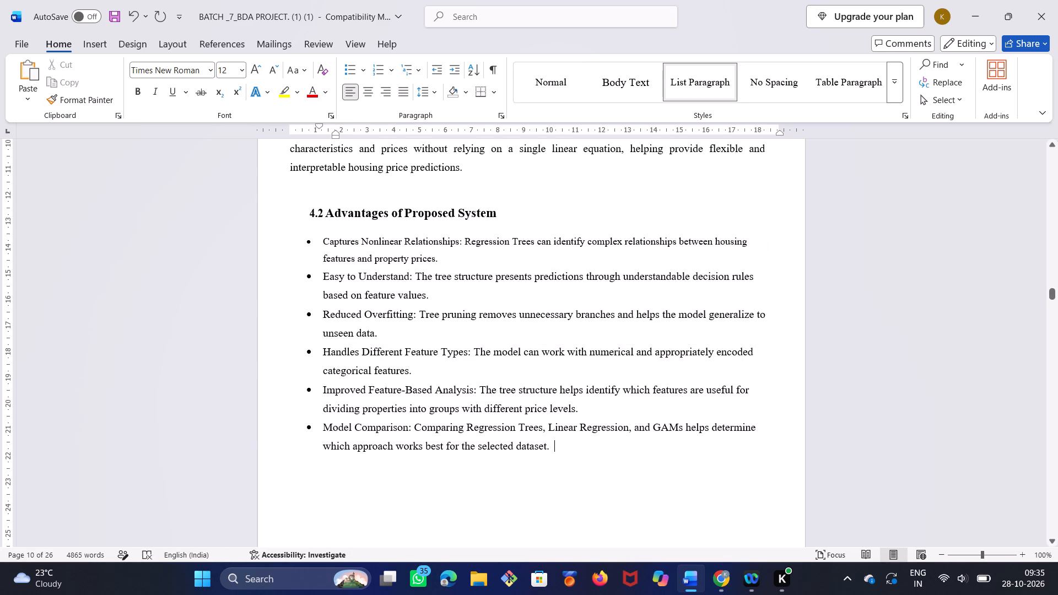
Add an unnumbered blank line directly below the 4.2 Advantages of Proposed System heading.
click(496, 212)
key(Return)
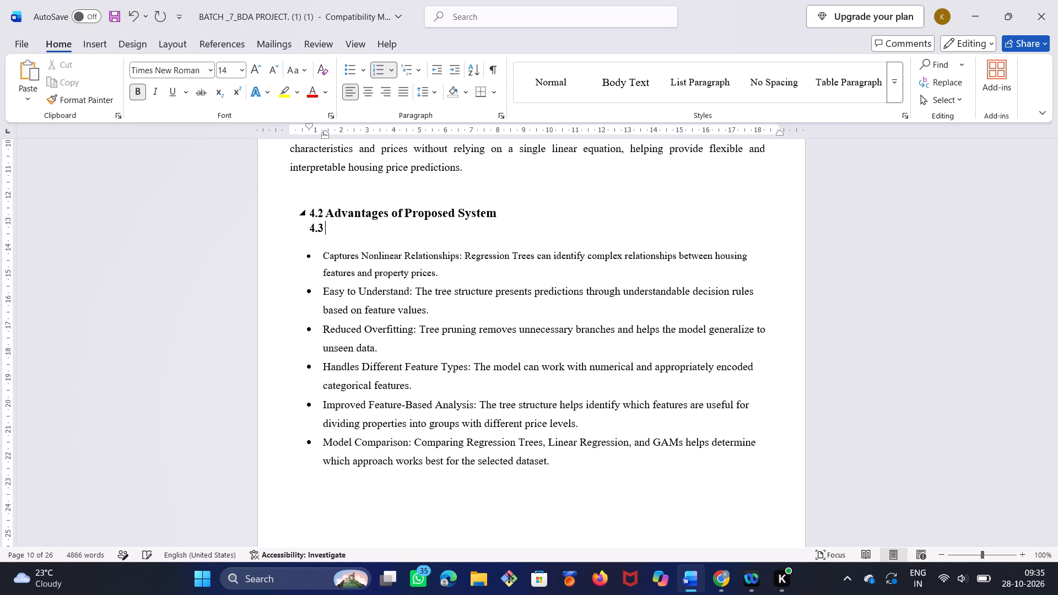
key(BackSpace)
Justify all six bulleted advantages in section 4.2, from Captures Nonlinear Relationships to Model Comparison.
click(560, 202)
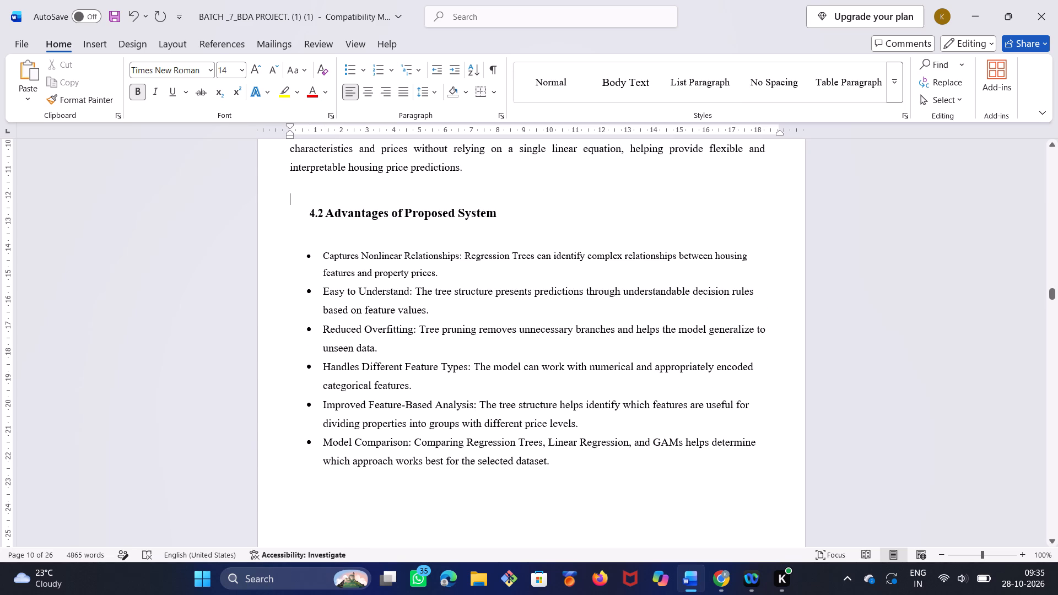
scroll(560, 202, up, 1)
scroll(560, 202, down, 1)
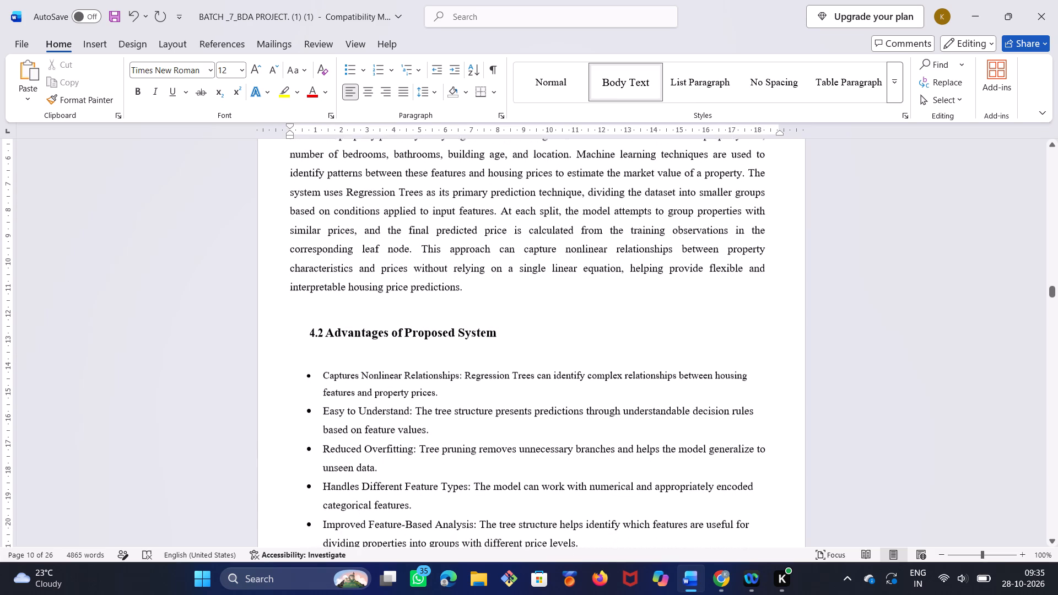
scroll(560, 202, up, 20)
scroll(560, 202, up, 1)
scroll(560, 202, down, 11)
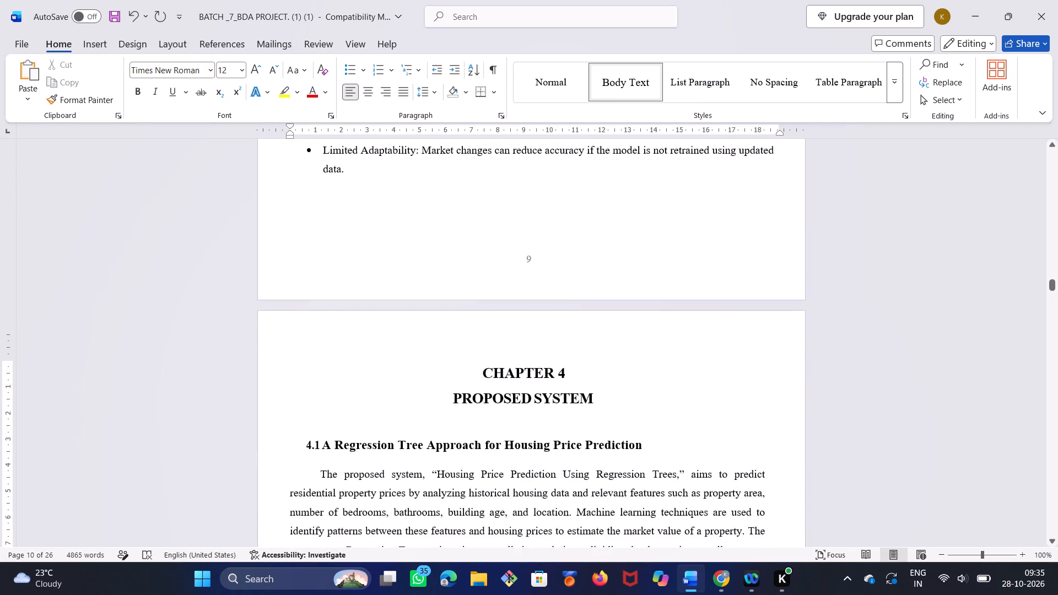
scroll(560, 202, down, 2)
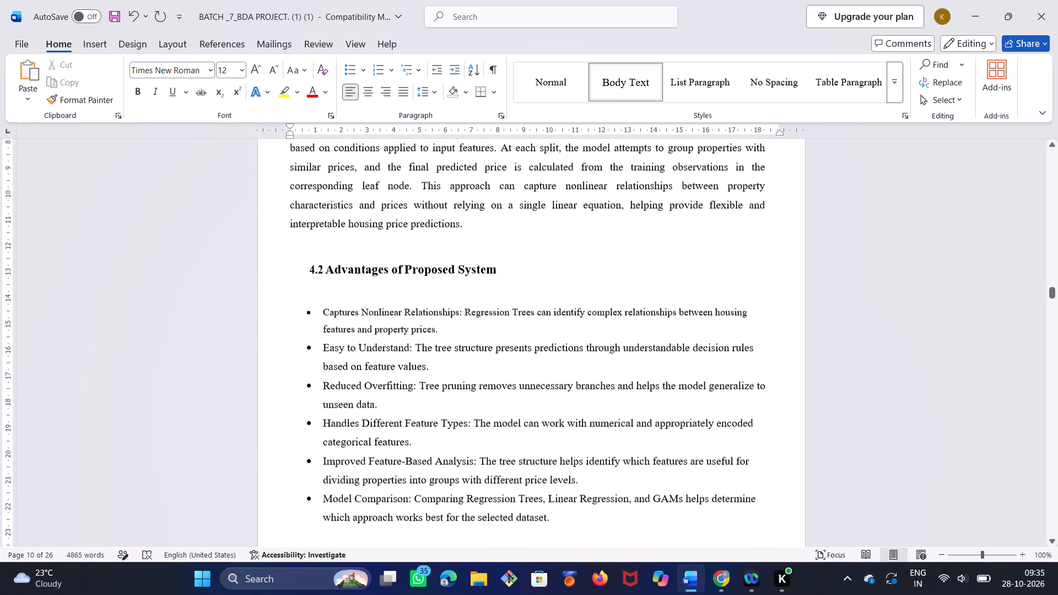
scroll(560, 202, down, 2)
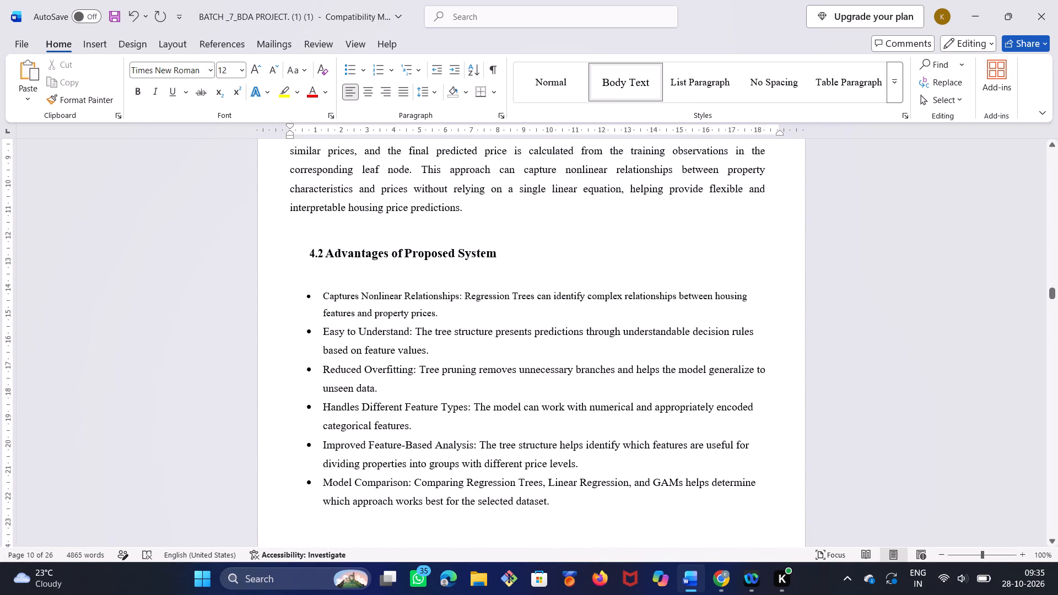
click(606, 382)
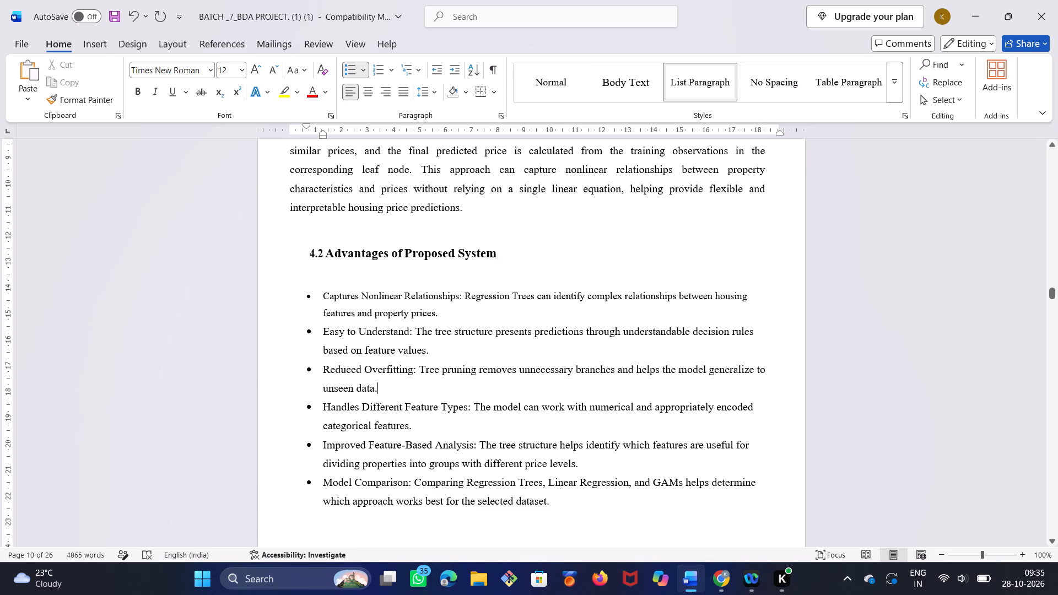
drag(322, 294, 570, 477)
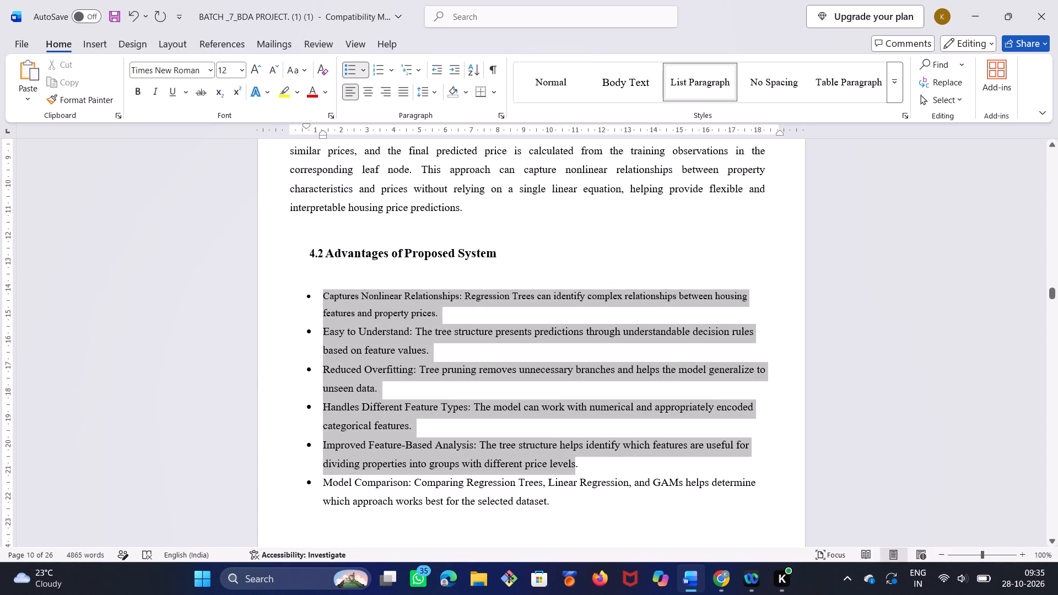
drag(570, 477, 581, 510)
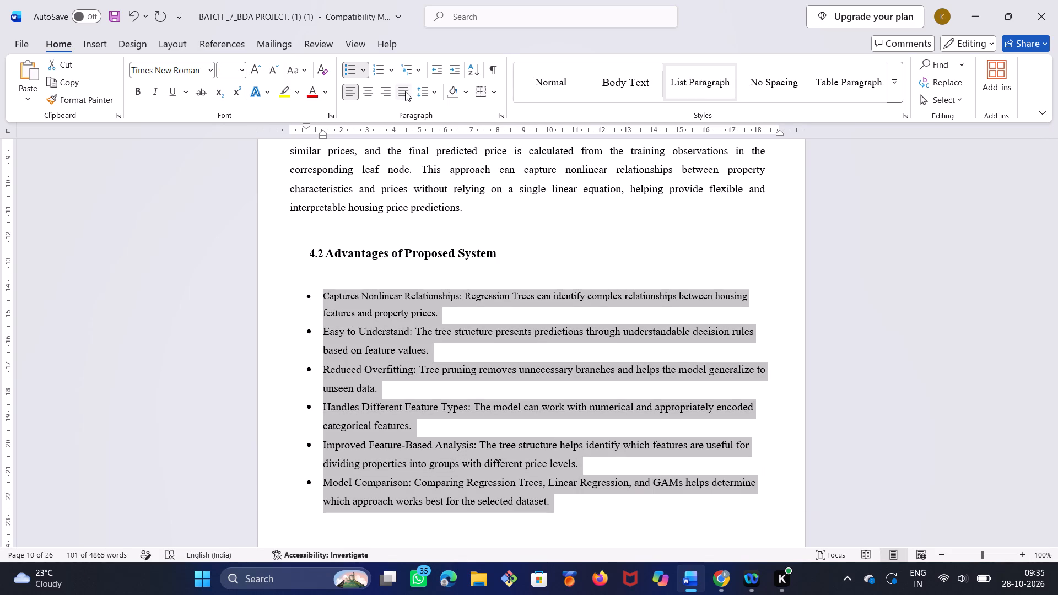
click(405, 91)
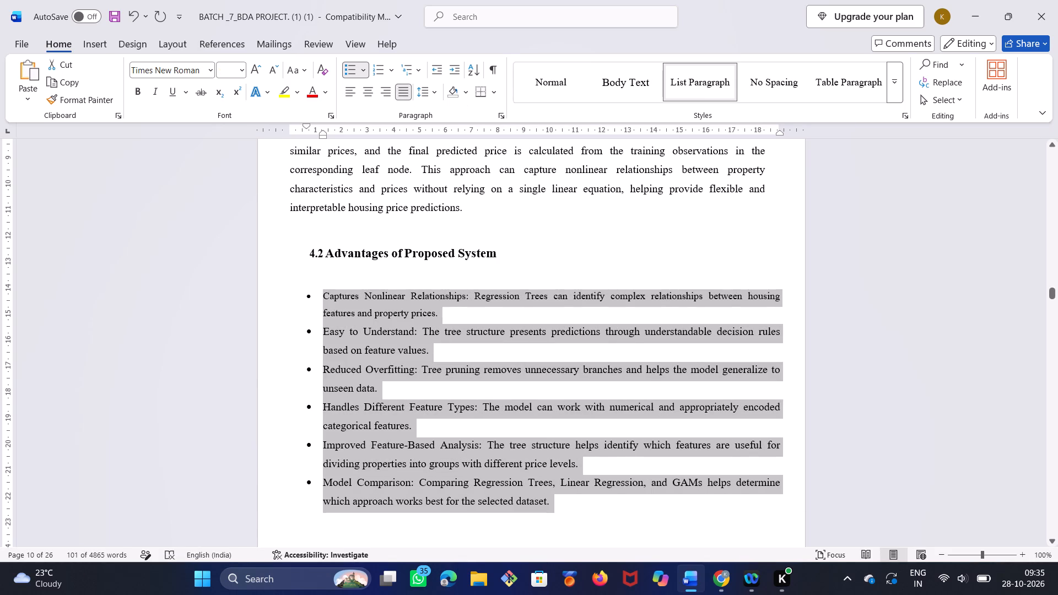
Move the right indent of the six advantages inward to line up with the right edge of the 4.1 paragraph.
drag(781, 133, 768, 136)
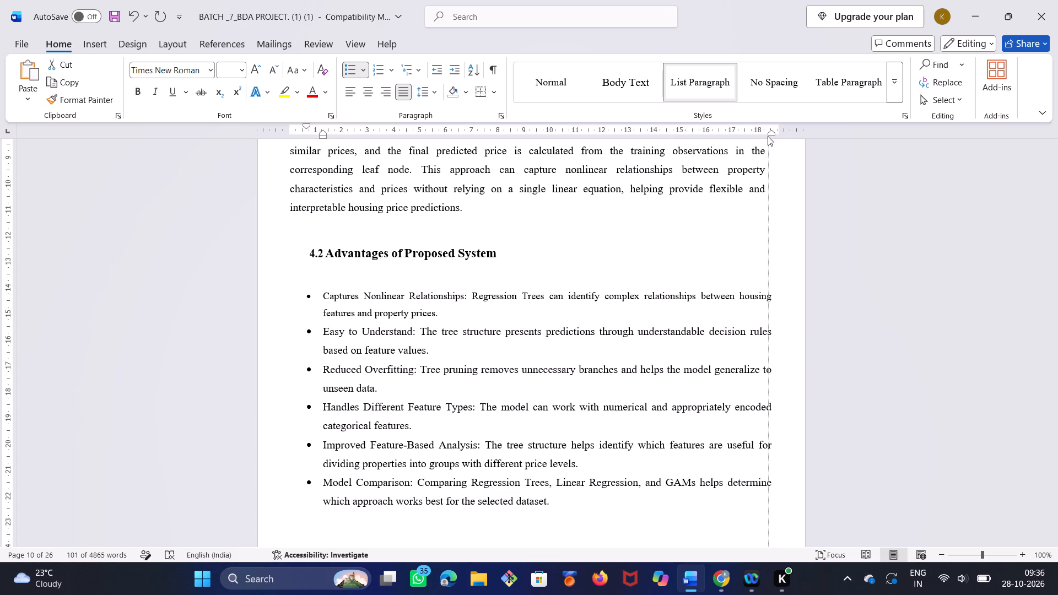
drag(768, 136, 764, 139)
drag(764, 139, 764, 139)
click(828, 426)
Examine the remaining old content from Chapter 5, Software Environment, through the start of Chapter 6, System Requirements.
scroll(779, 444, down, 5)
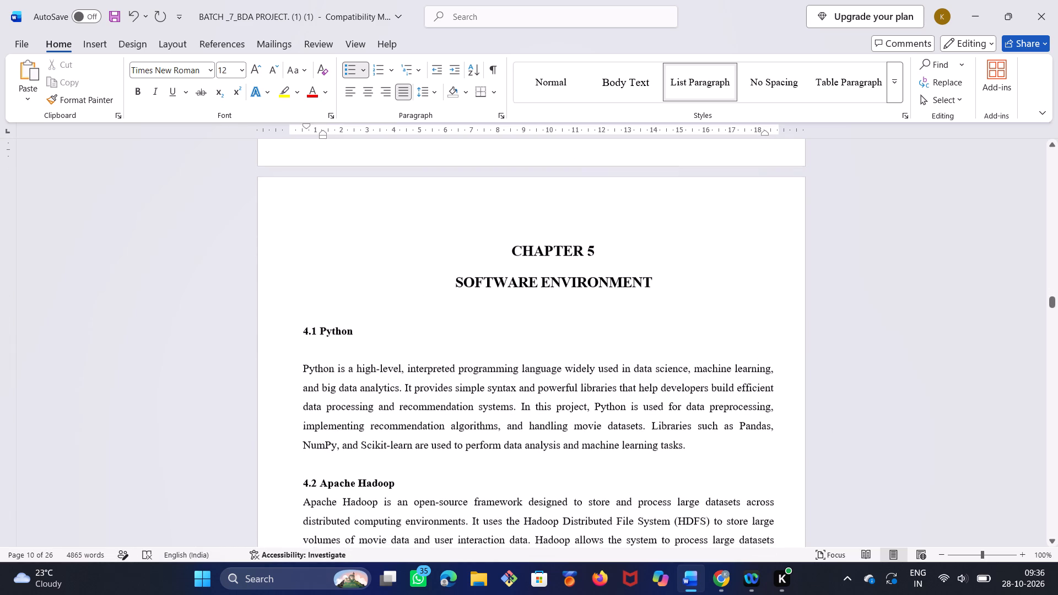
scroll(779, 444, down, 2)
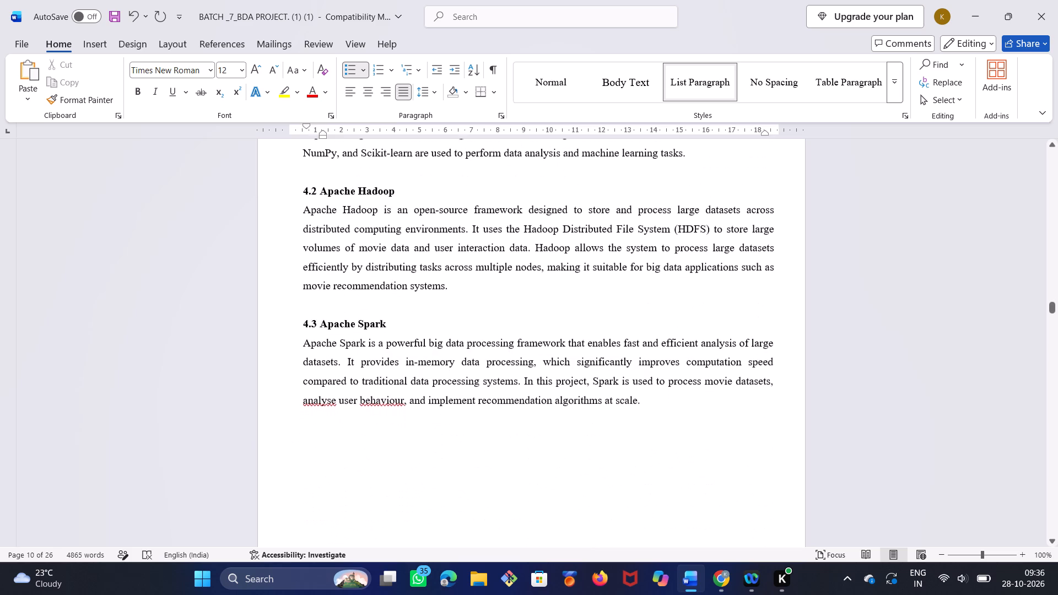
scroll(779, 444, down, 3)
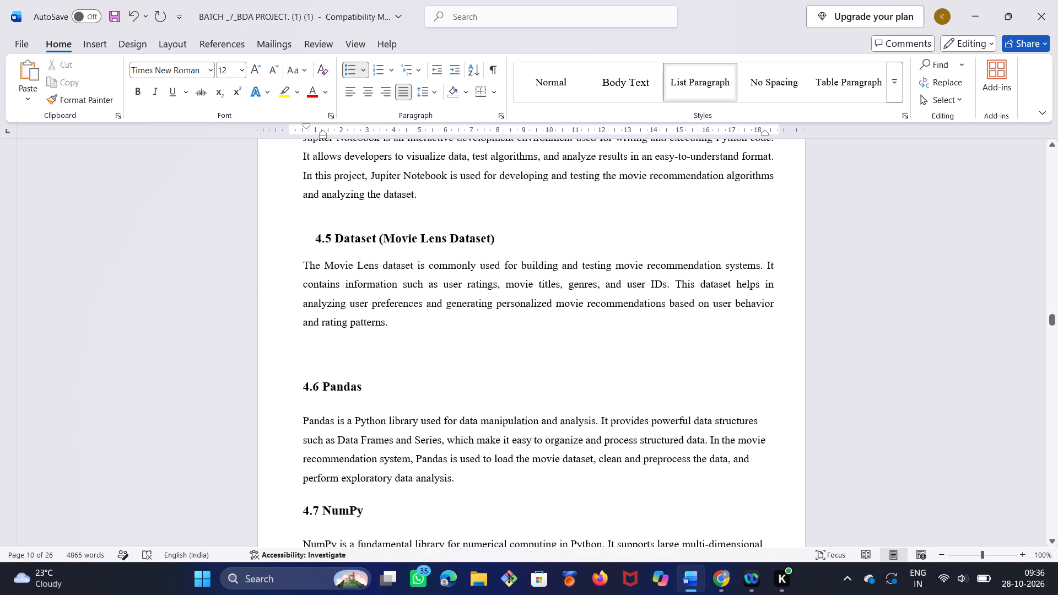
scroll(779, 444, down, 2)
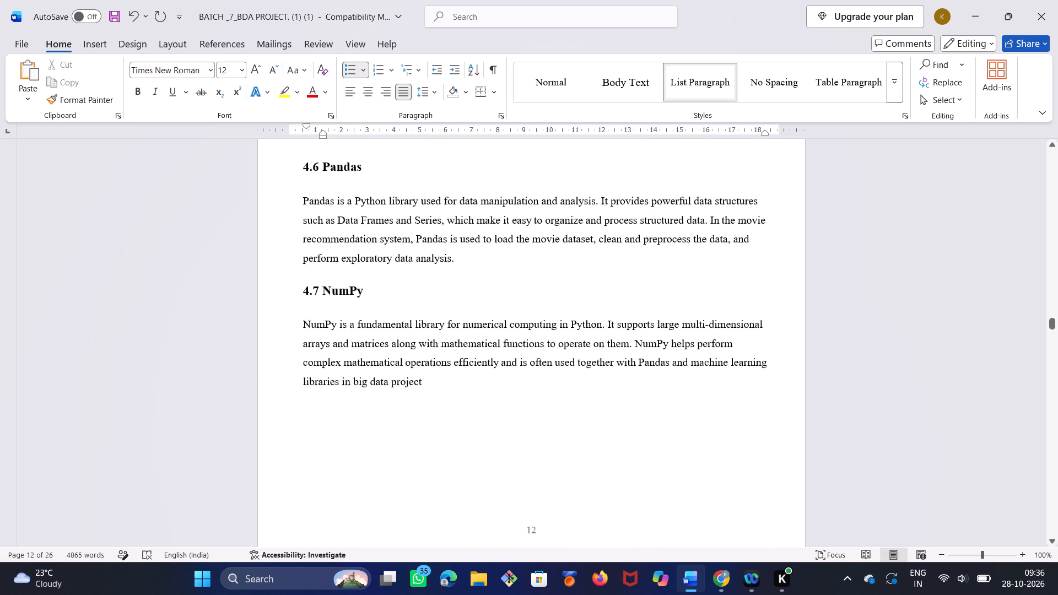
scroll(779, 444, down, 4)
scroll(779, 444, up, 3)
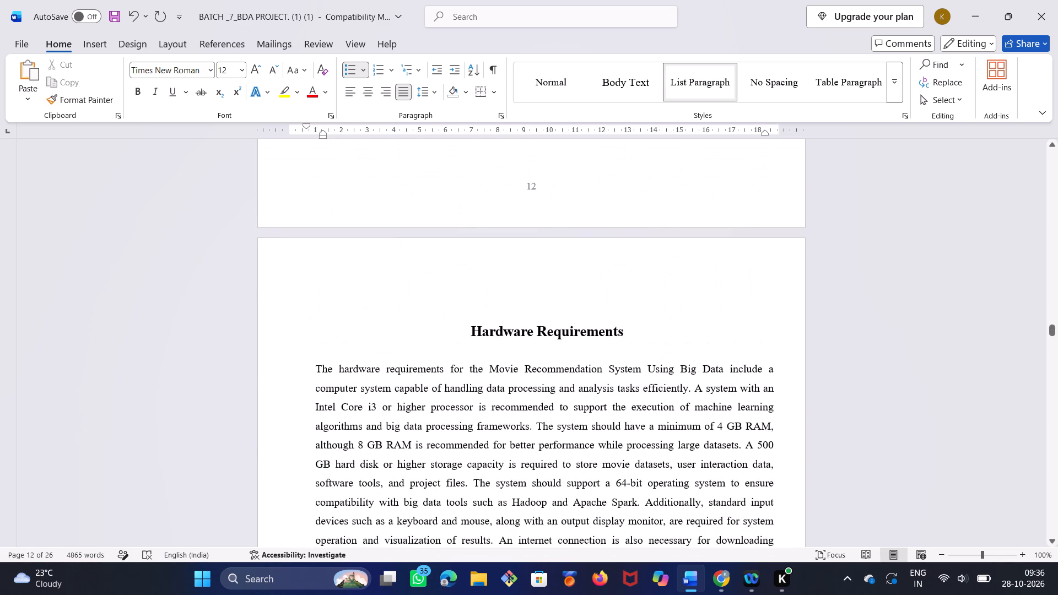
scroll(779, 444, down, 6)
scroll(779, 444, up, 1)
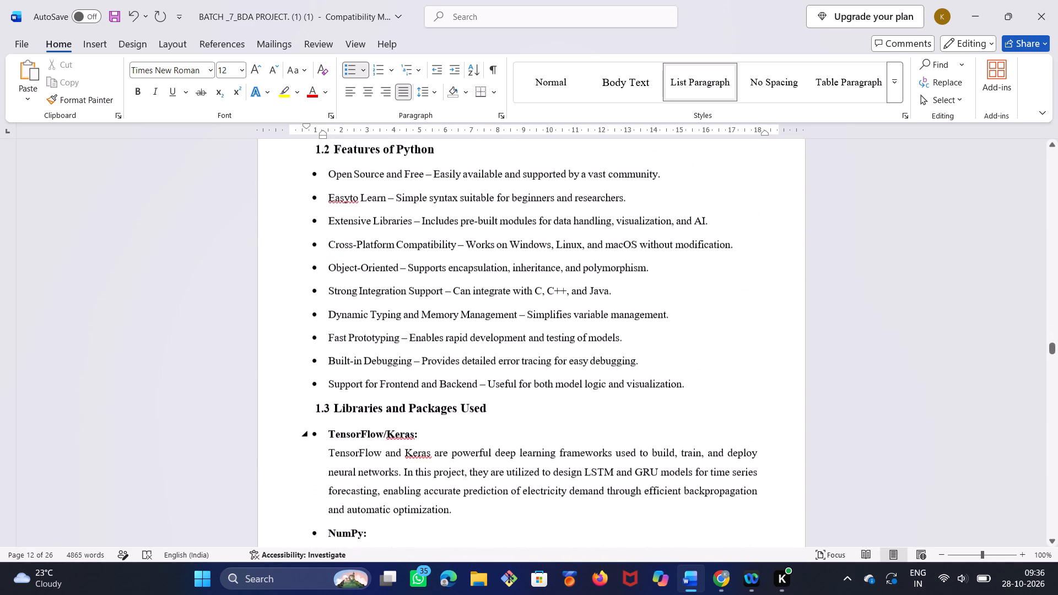
scroll(779, 444, up, 1)
scroll(779, 444, down, 5)
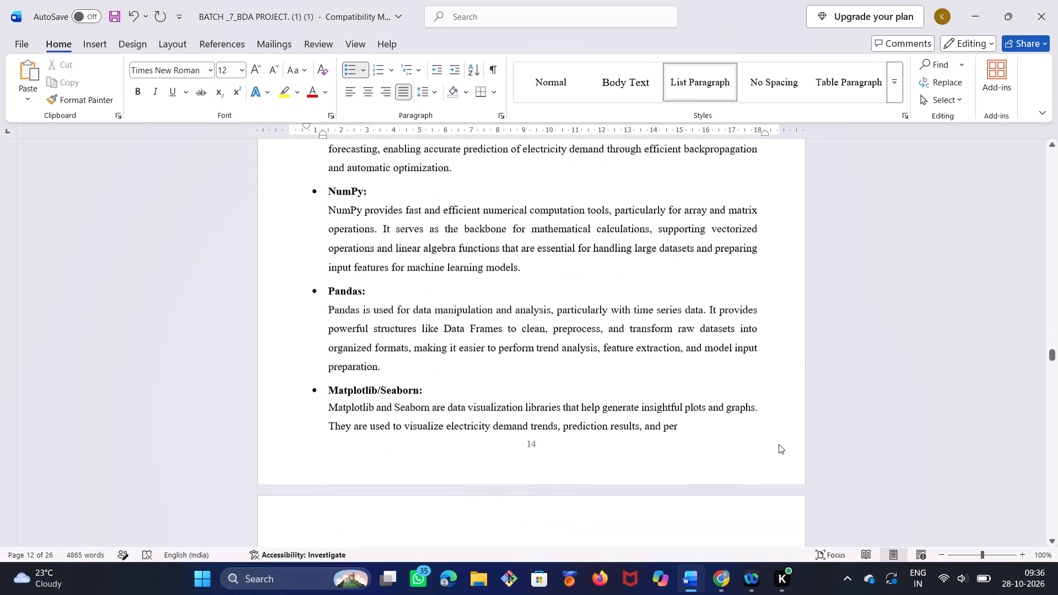
scroll(779, 444, down, 3)
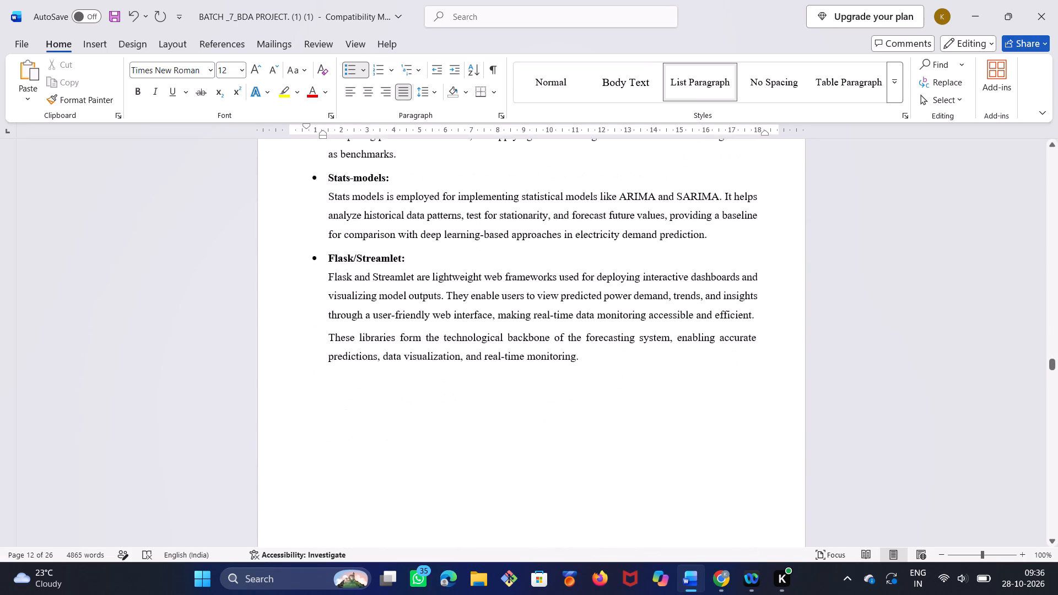
scroll(779, 444, down, 1)
scroll(779, 444, left, 1)
scroll(779, 444, down, 1)
scroll(779, 444, left, 1)
scroll(779, 444, down, 2)
scroll(779, 444, up, 1)
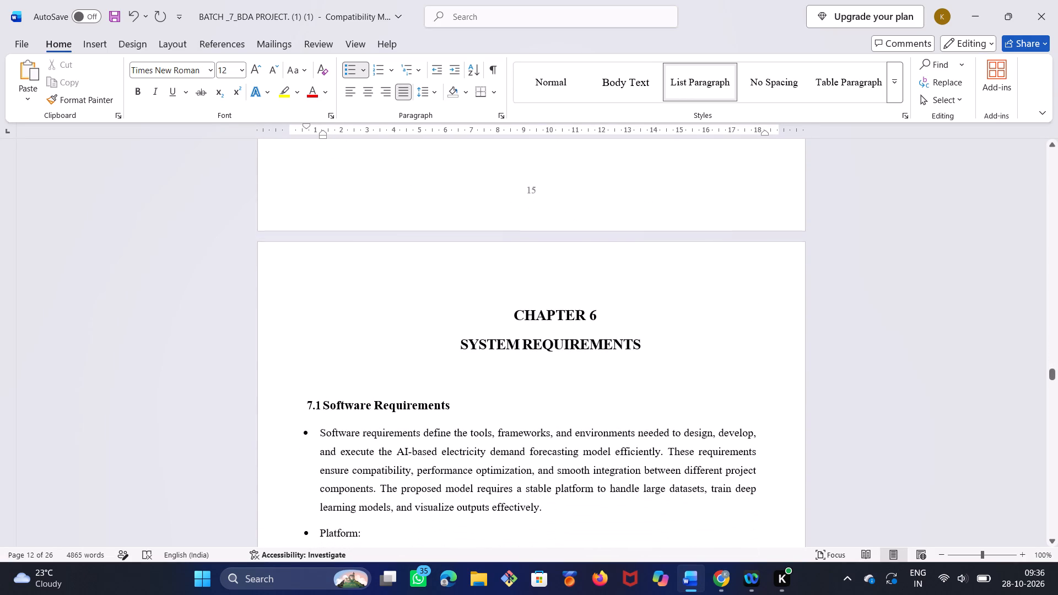
scroll(779, 444, up, 2)
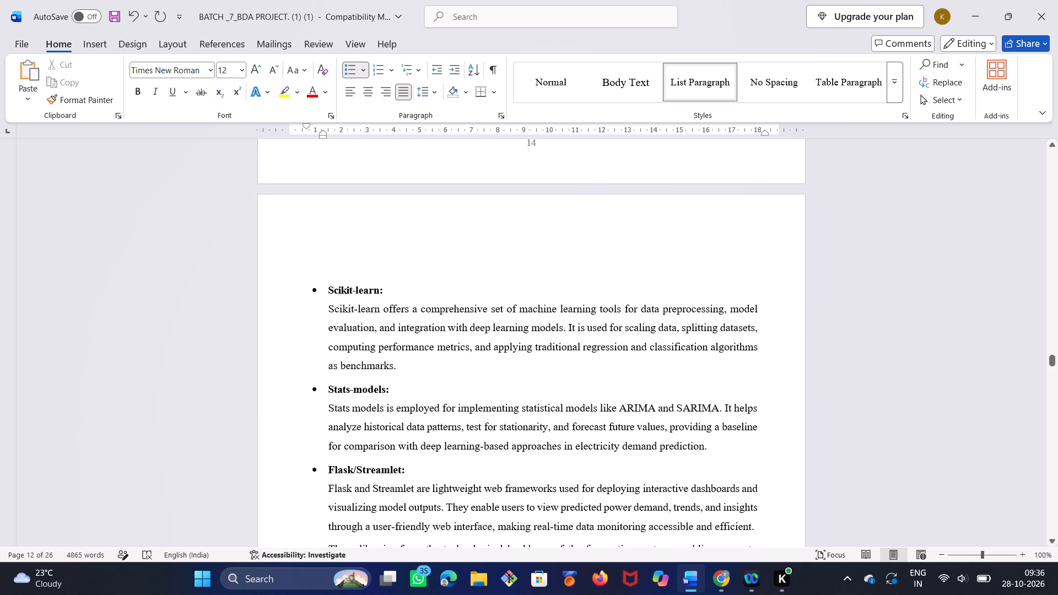
Save the report.
key(ctrl+s)
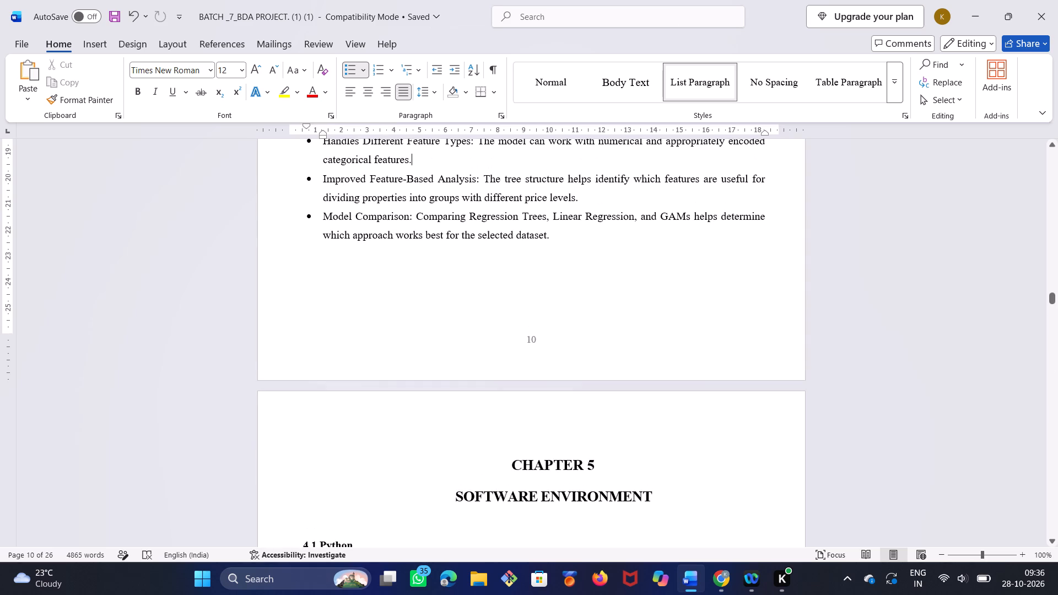
key(ctrl+s)
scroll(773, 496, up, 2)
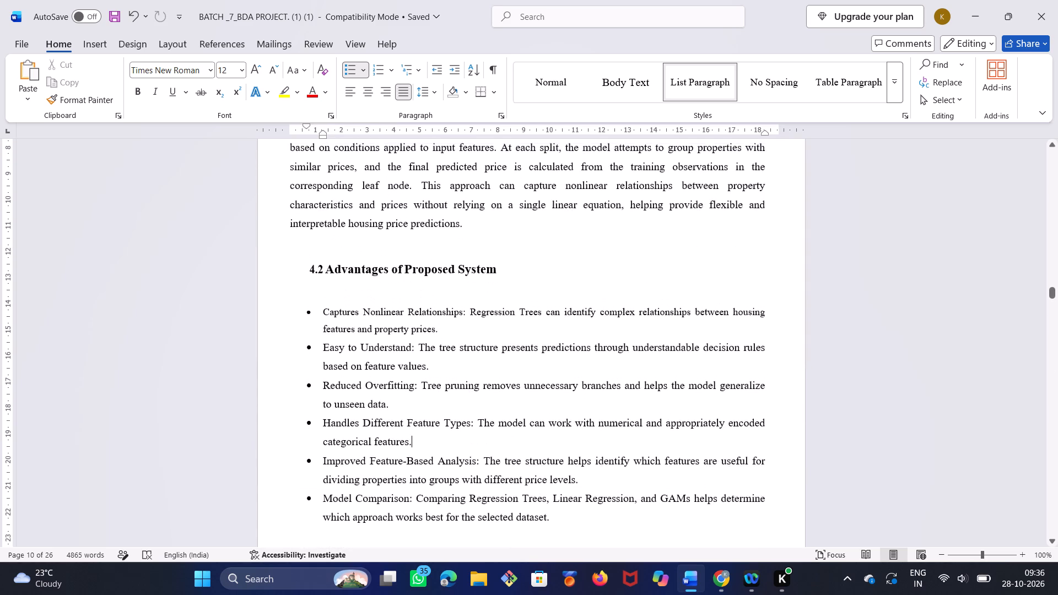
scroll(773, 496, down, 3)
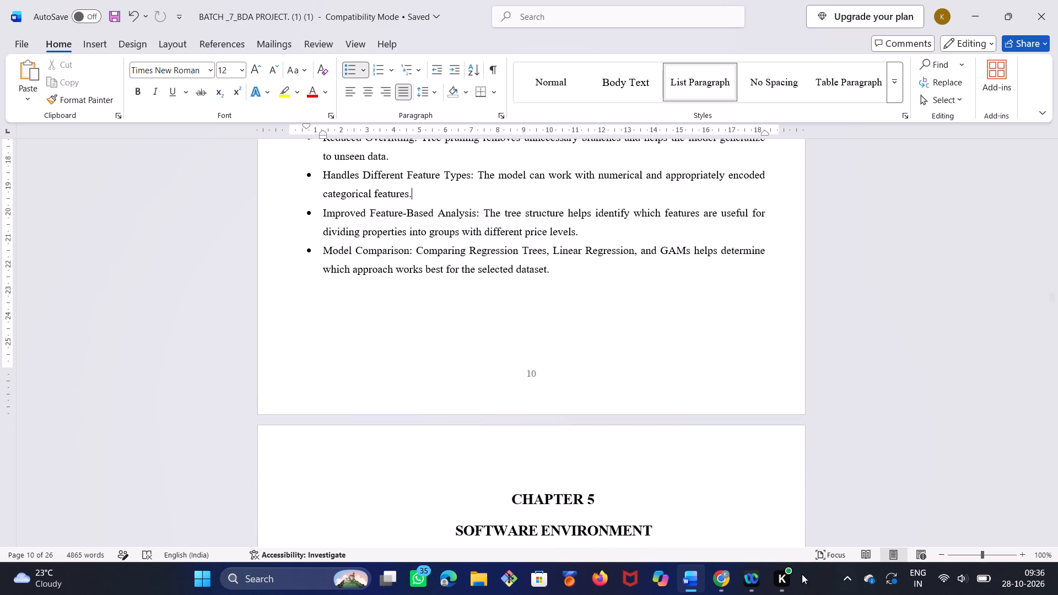